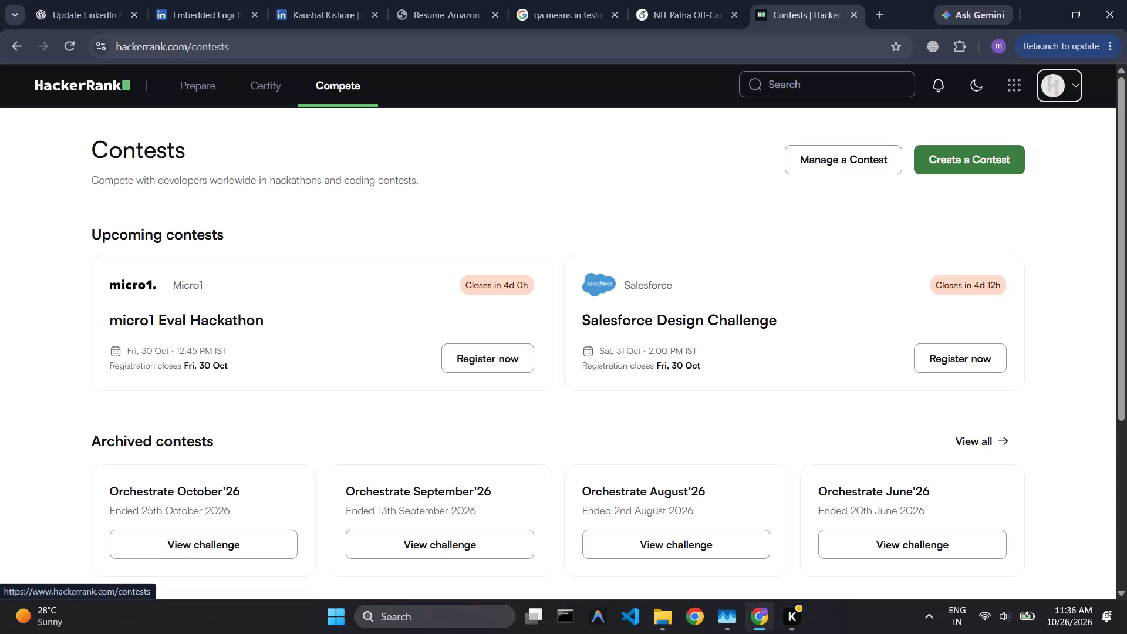
# Open a new blank browser tab, then return to the HackerRank Contests page.
pyautogui.click(881, 11)
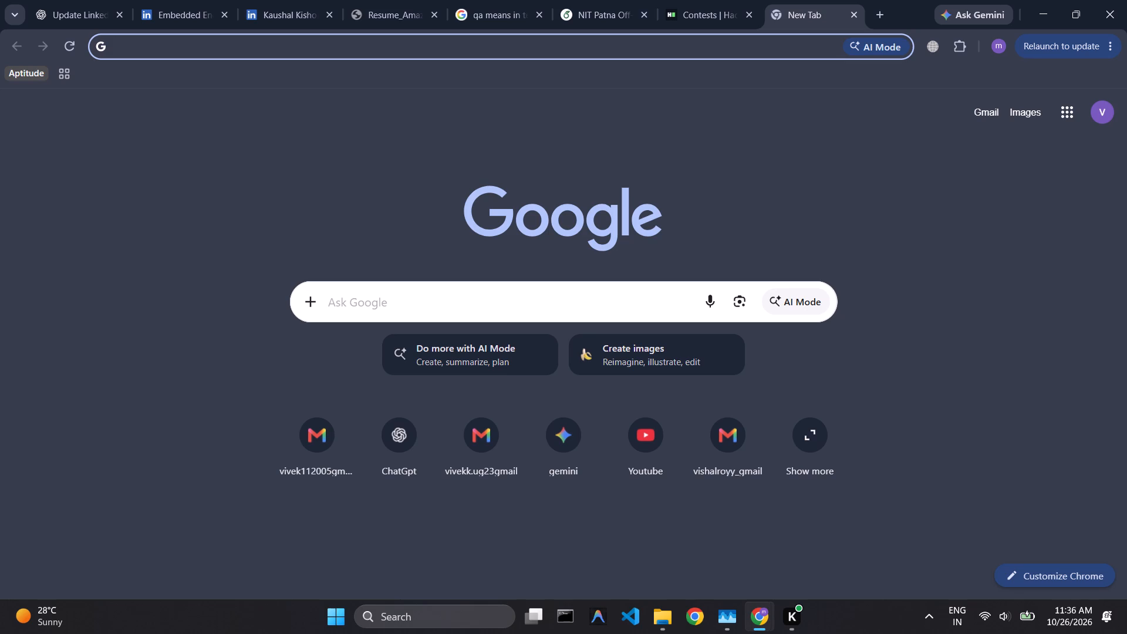
pyautogui.click(704, 5)
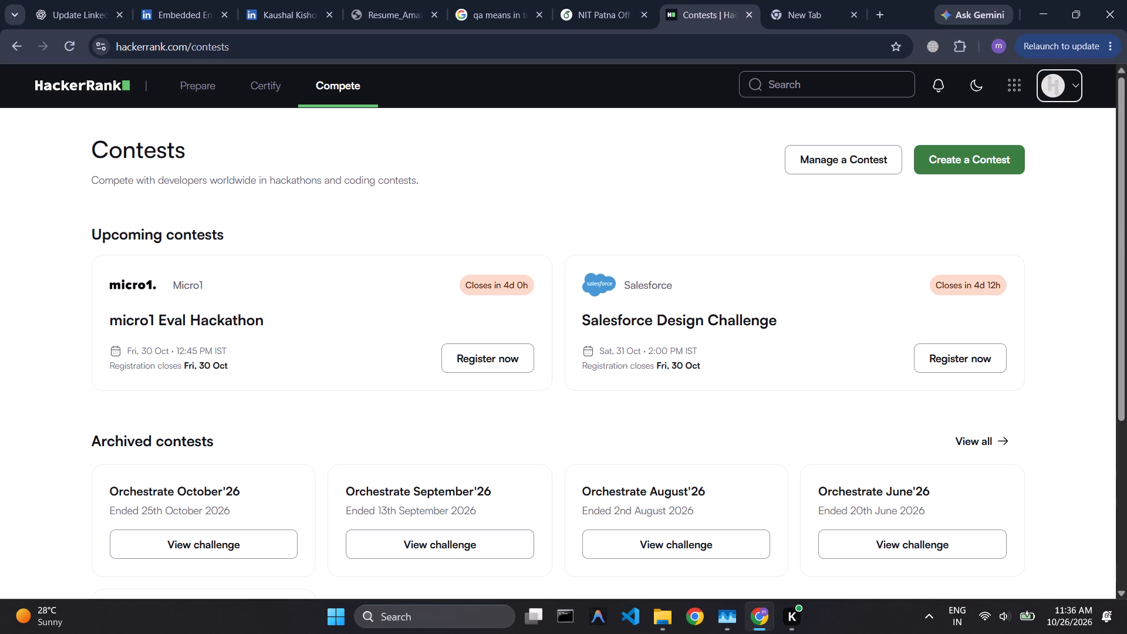
pyautogui.scroll(2, 804, 257)
# Open HackerRank's Prepare section from the Contests page.
pyautogui.click(203, 73)
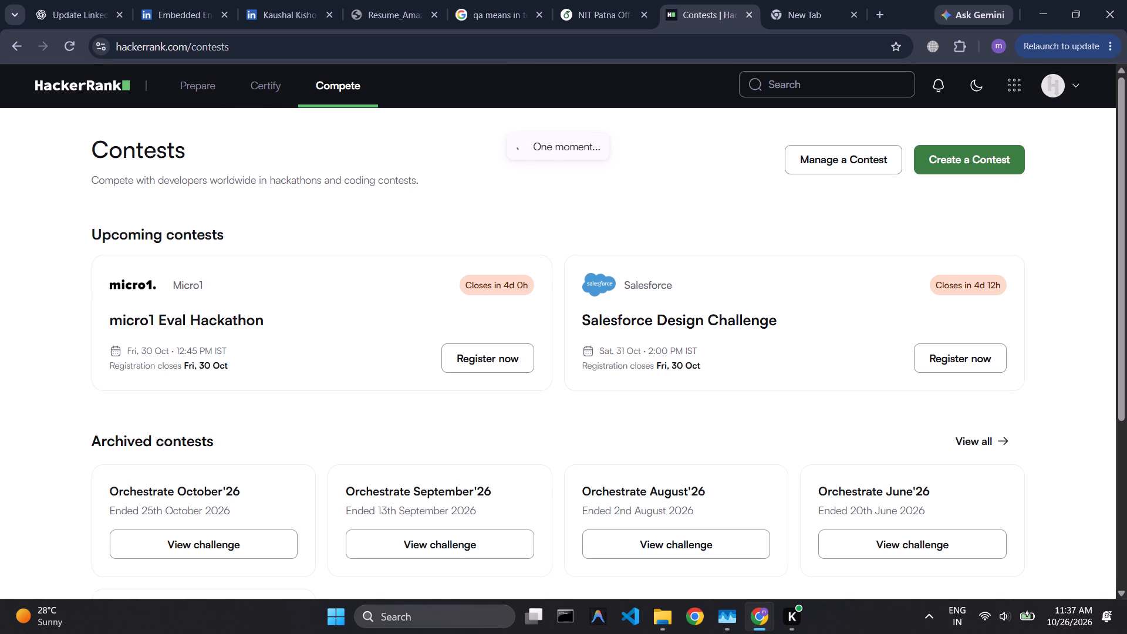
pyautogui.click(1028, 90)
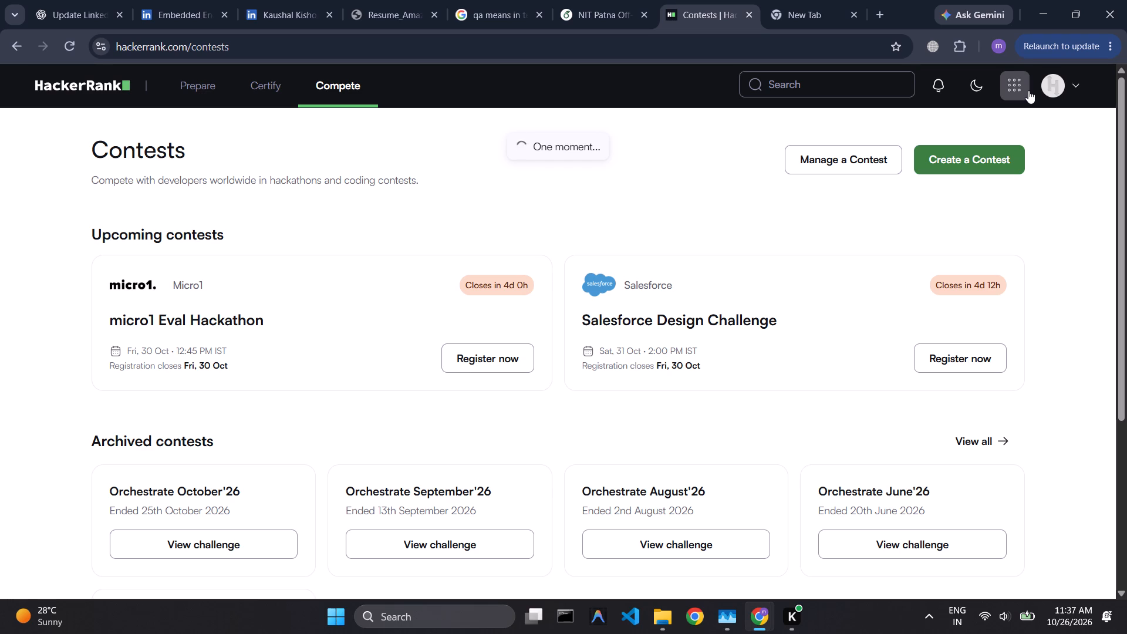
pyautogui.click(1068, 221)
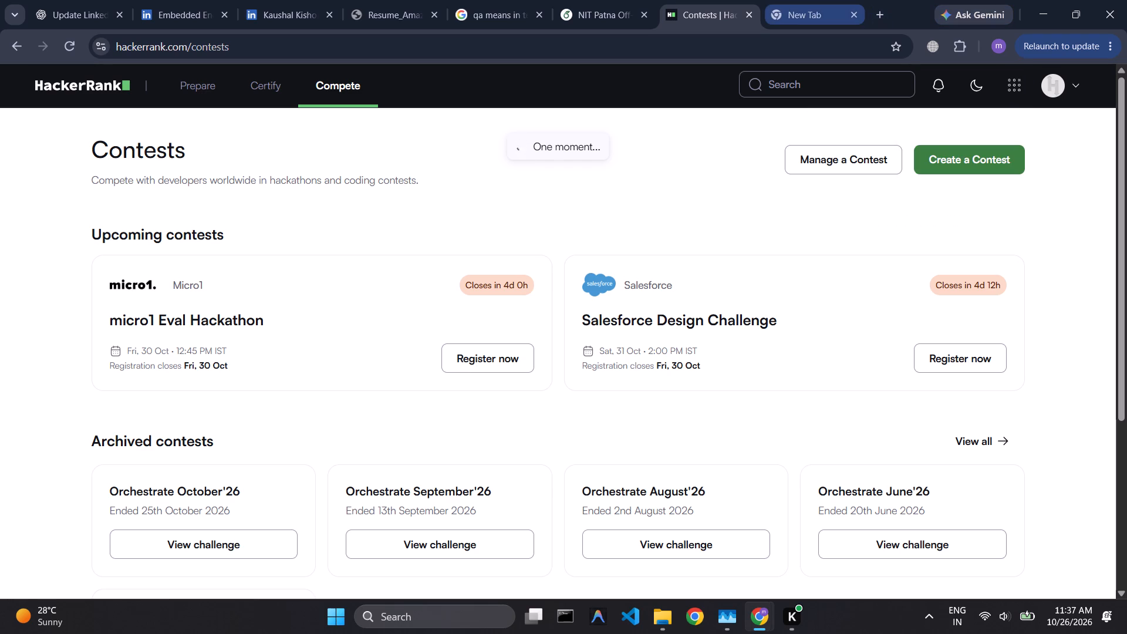
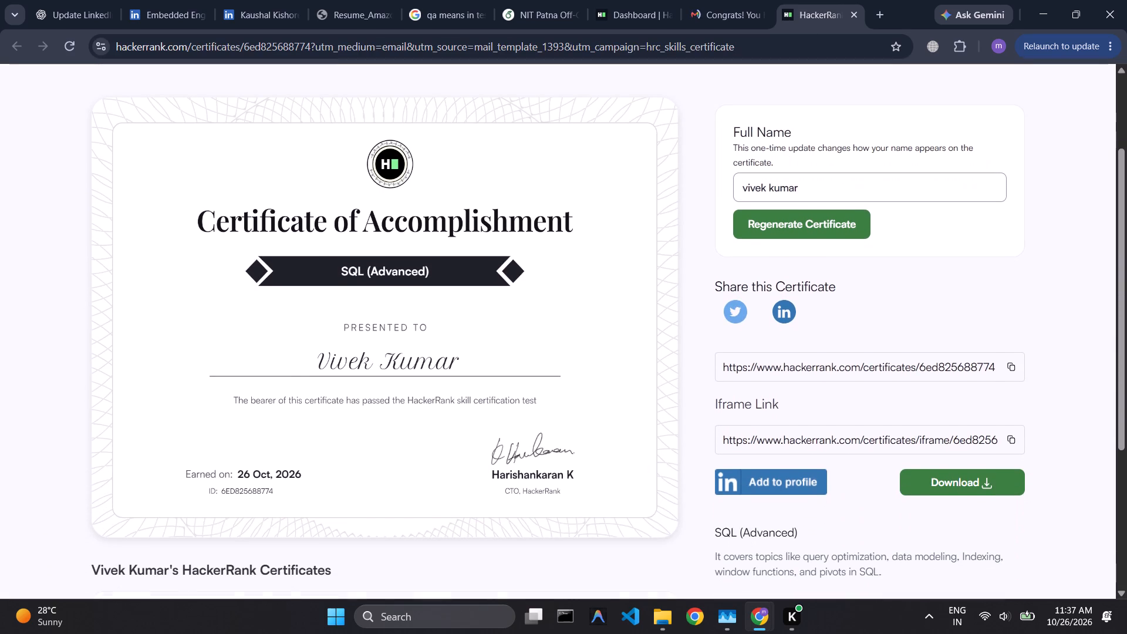
# Download the HackerRank SQL (Advanced) certificate and open the downloaded PDF.
pyautogui.scroll(-1, 772, 384)
pyautogui.scroll(-1, 641, 416)
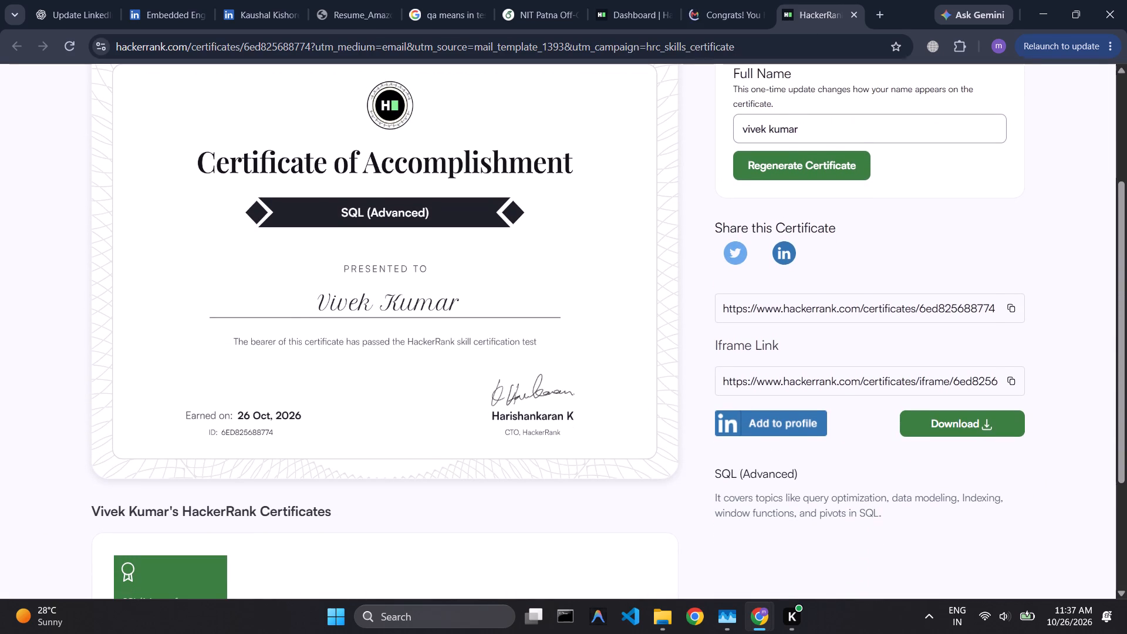
pyautogui.scroll(1, 641, 416)
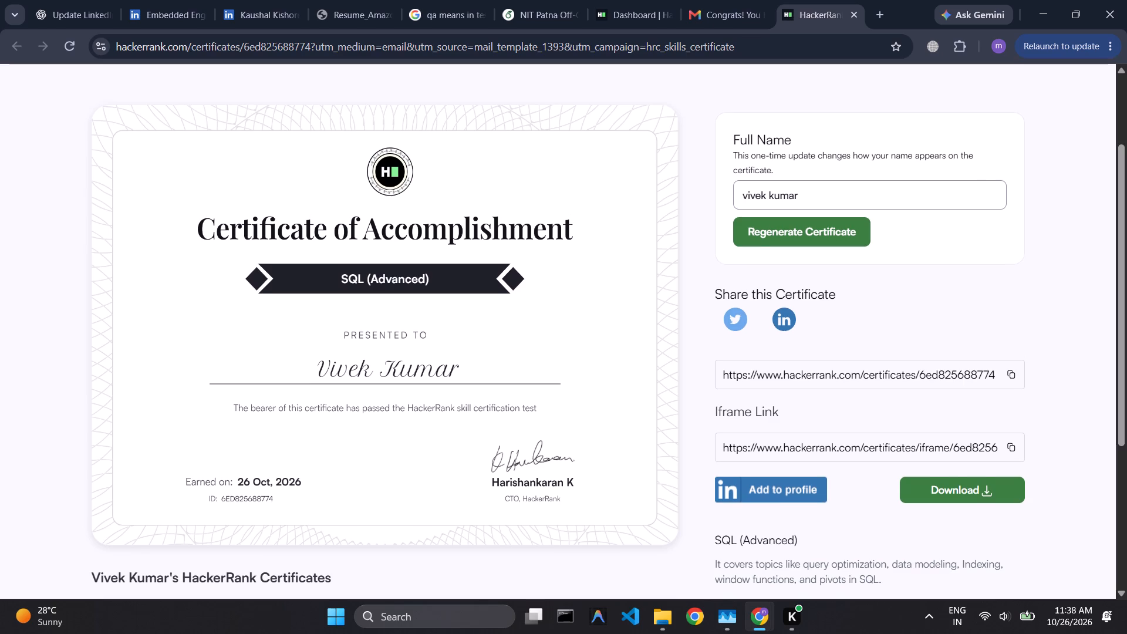
pyautogui.scroll(-2, 664, 446)
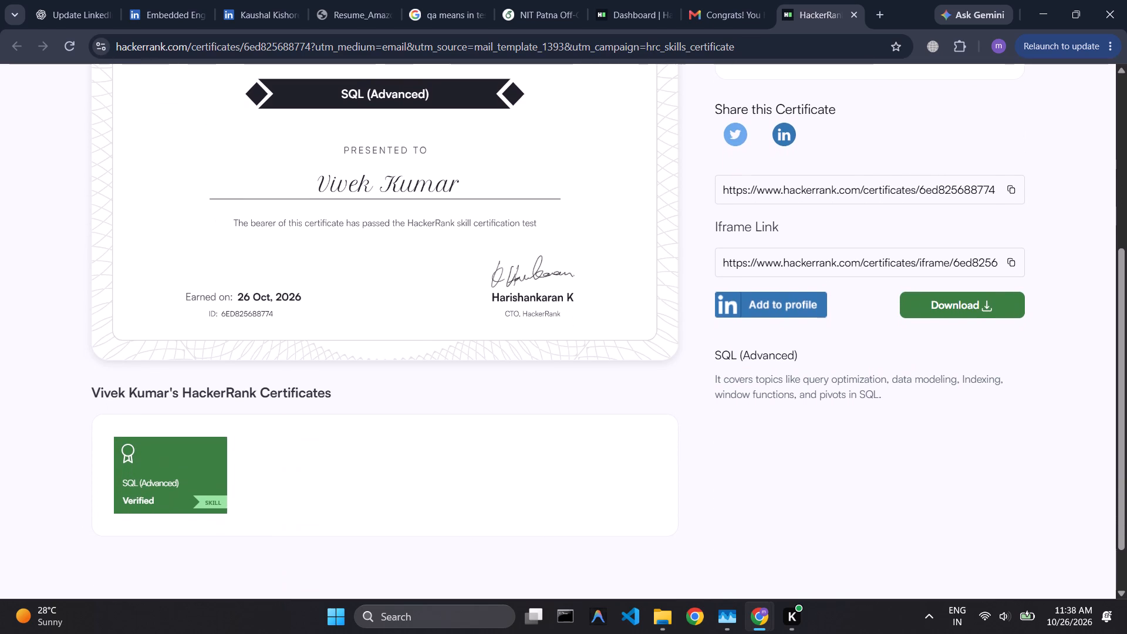
pyautogui.scroll(-1, 664, 446)
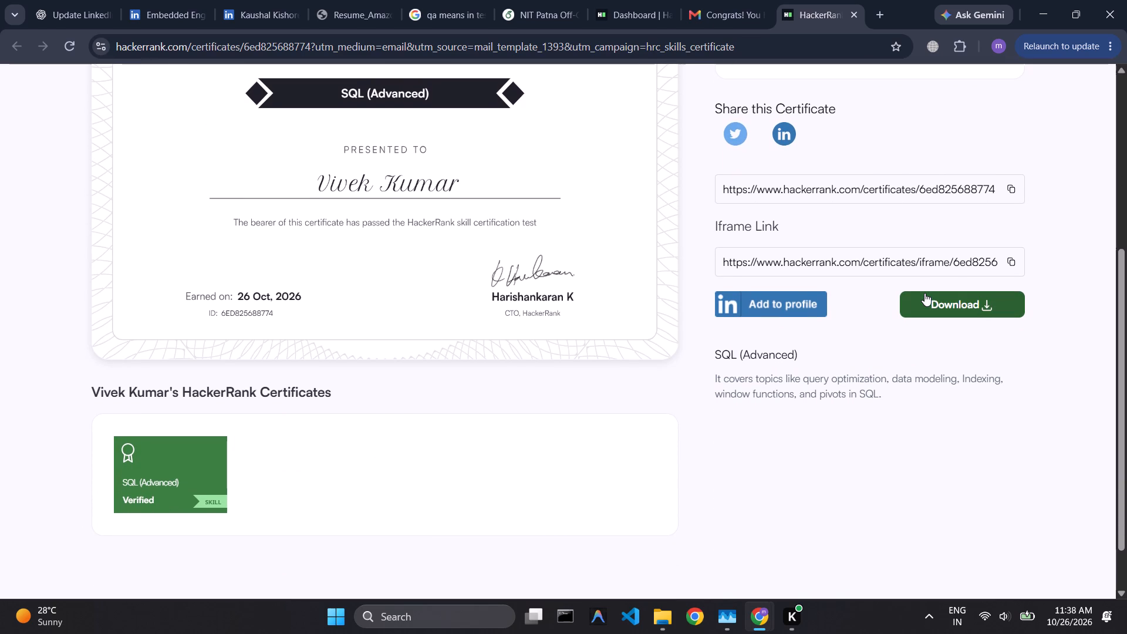
pyautogui.click(924, 304)
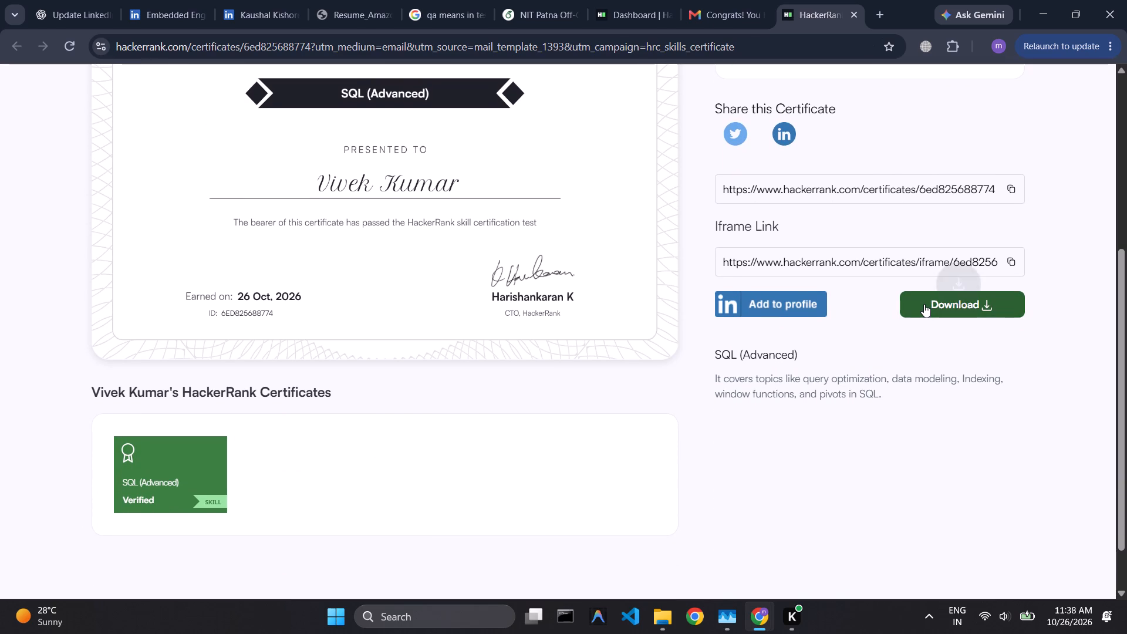
pyautogui.doubleClick(857, 75)
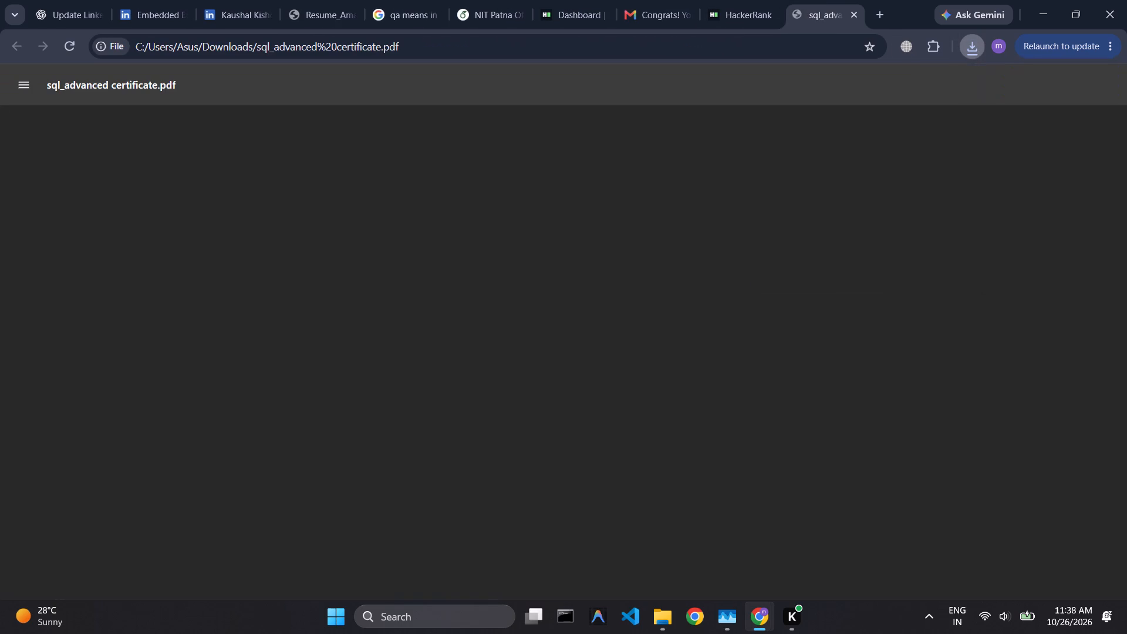
pyautogui.scroll(-2, 802, 389)
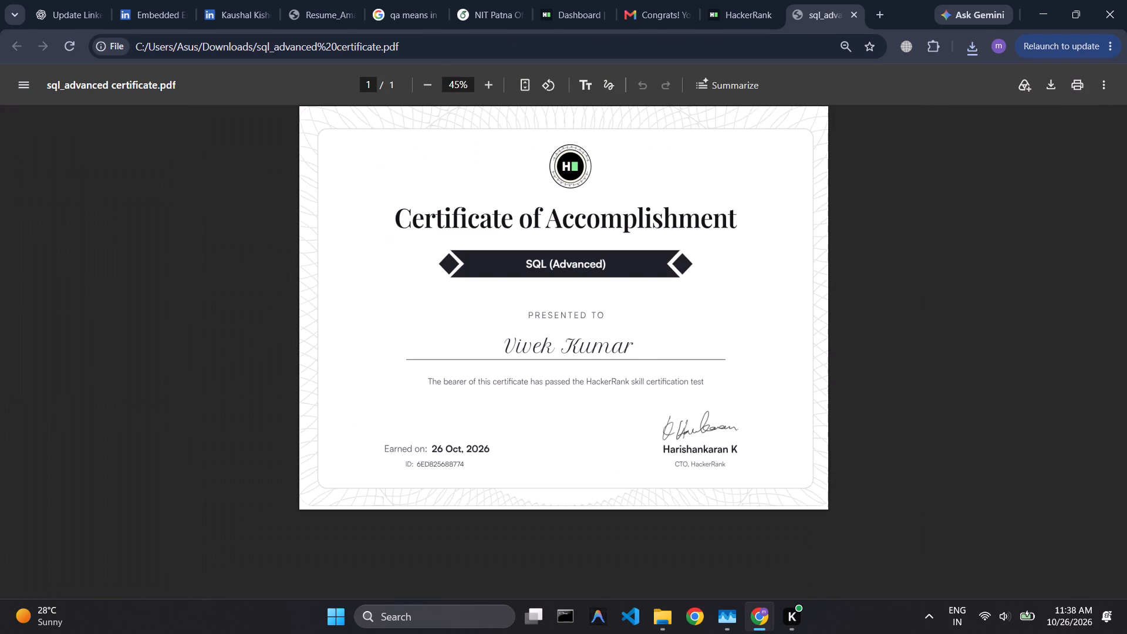
pyautogui.scroll(1, 802, 389)
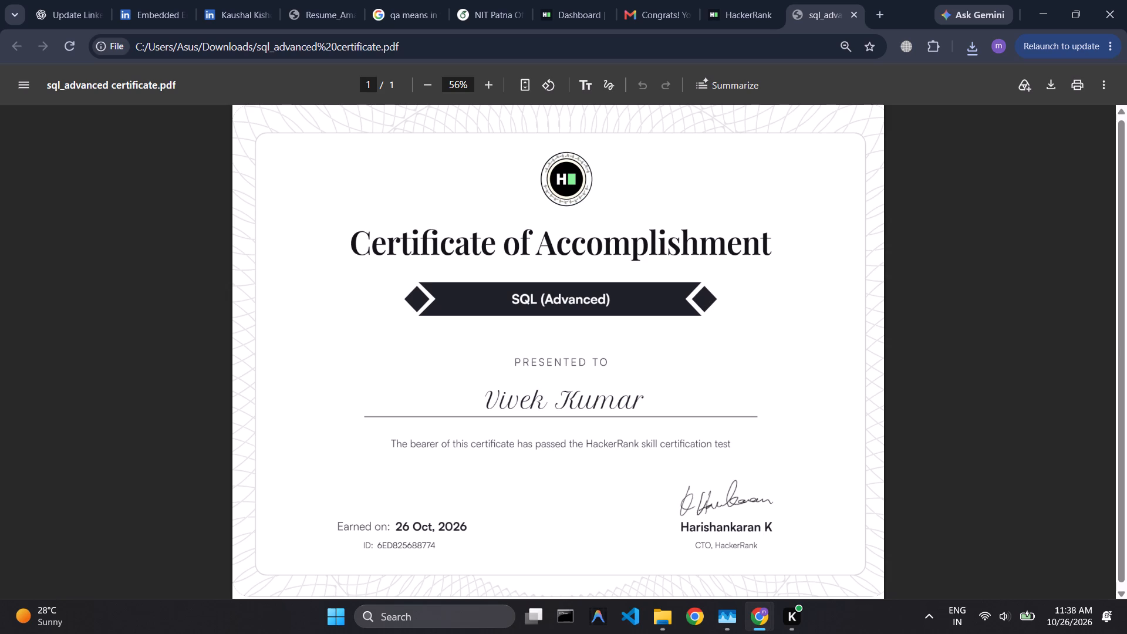
pyautogui.scroll(-1, 649, 407)
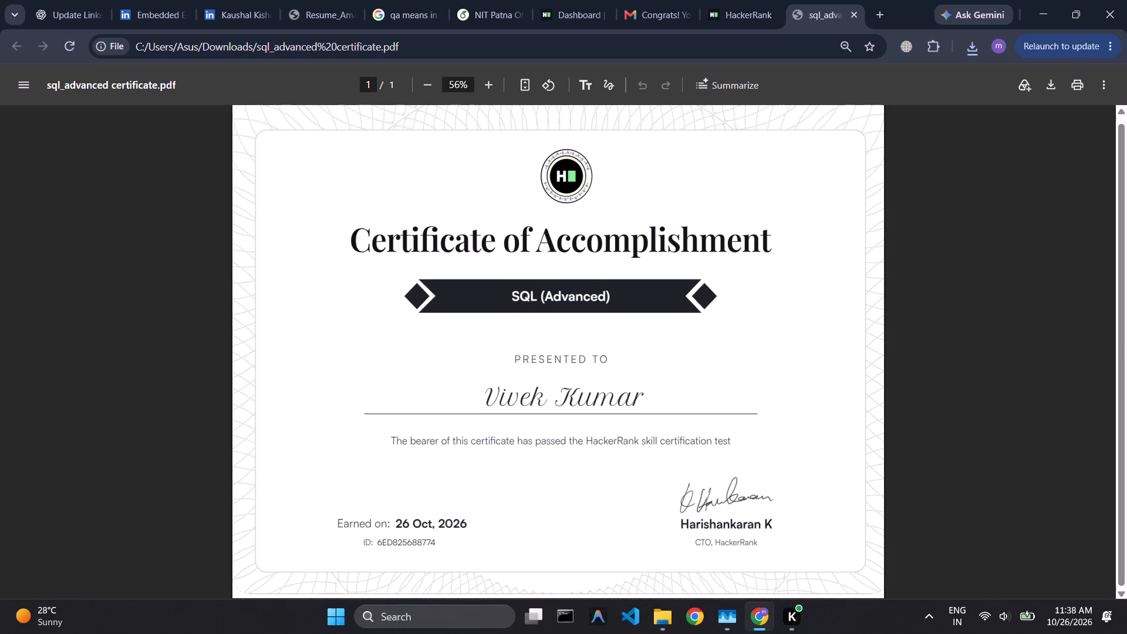
pyautogui.press('shift+super+s')
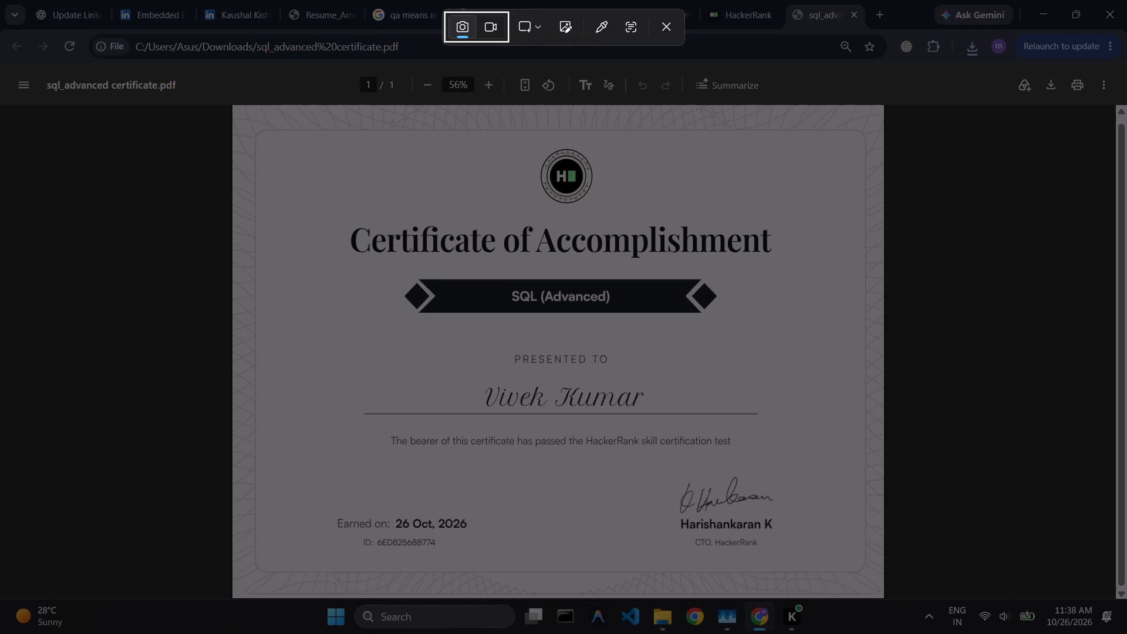
pyautogui.moveTo(224, 103); pyautogui.dragTo(948, 616)
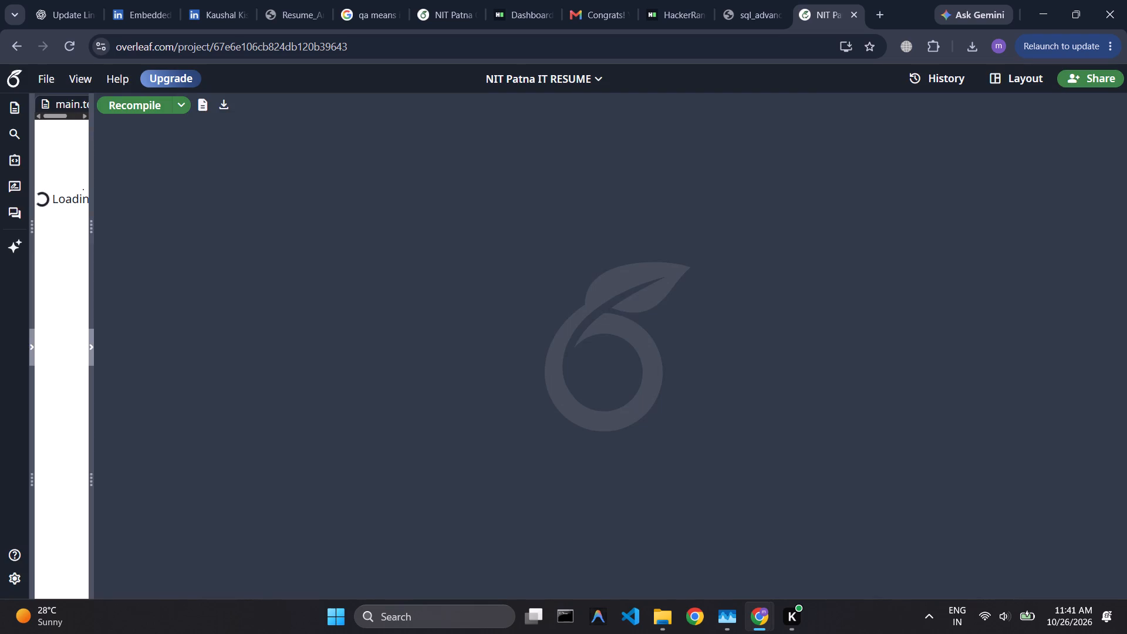
# Widen the main.tex code editor so it takes about half the workspace beside the PDF preview.
pyautogui.moveTo(93, 278); pyautogui.dragTo(619, 316)
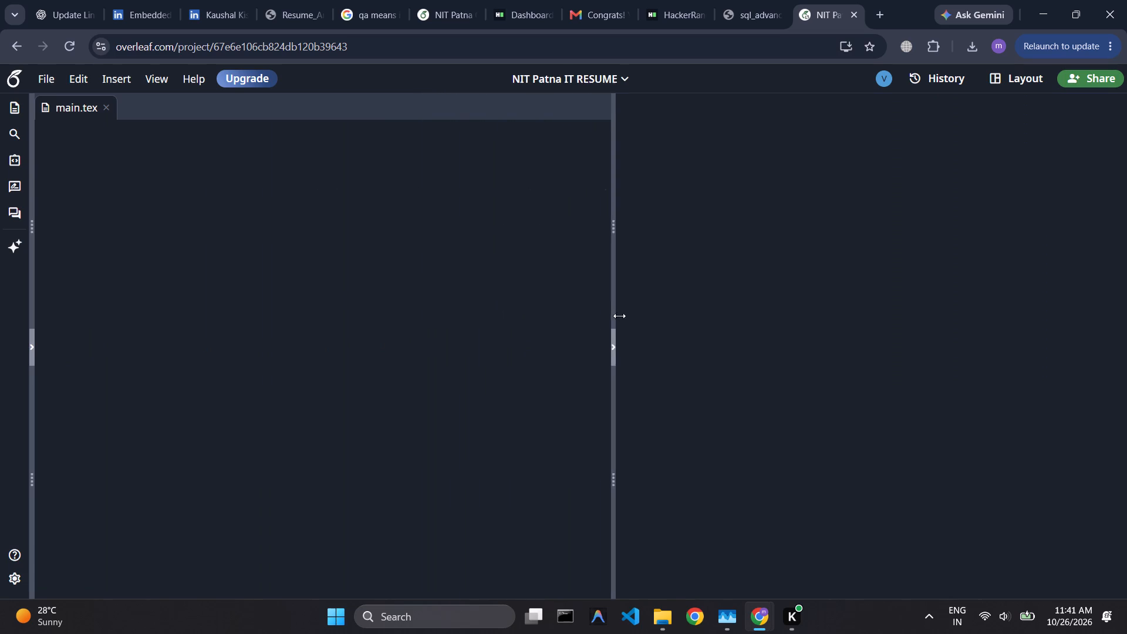
pyautogui.moveTo(619, 316); pyautogui.dragTo(578, 305)
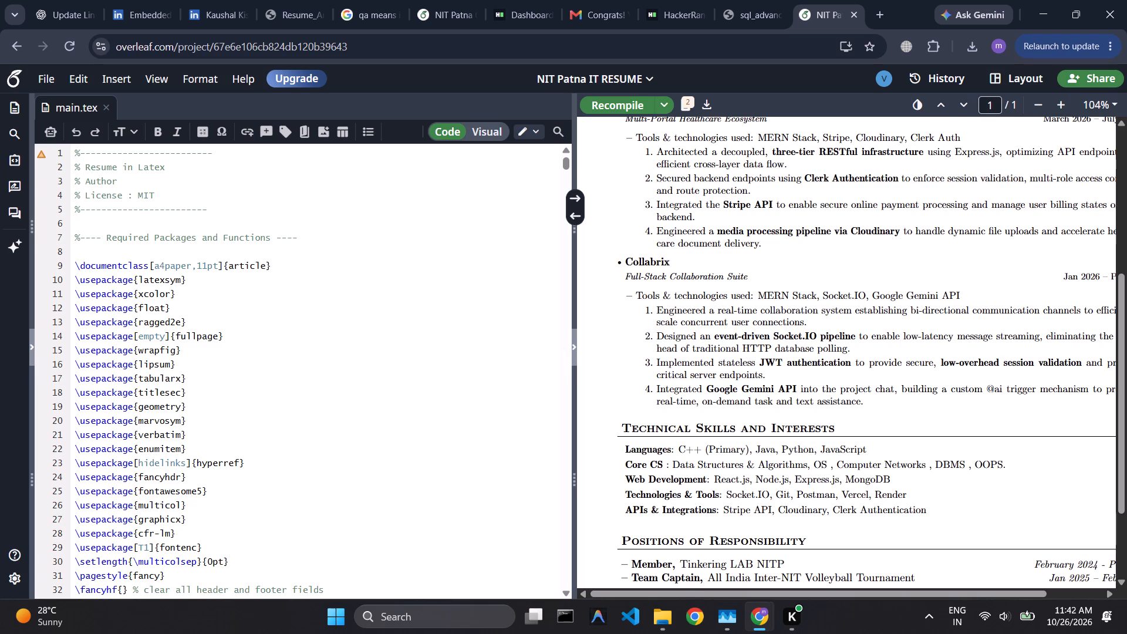
# Copy the suggested "SQL (Advanced) – HackerRank | October 2026" entry from the ChatGPT reply and return to the Overleaf resume.
pyautogui.scroll(-2, 853, 404)
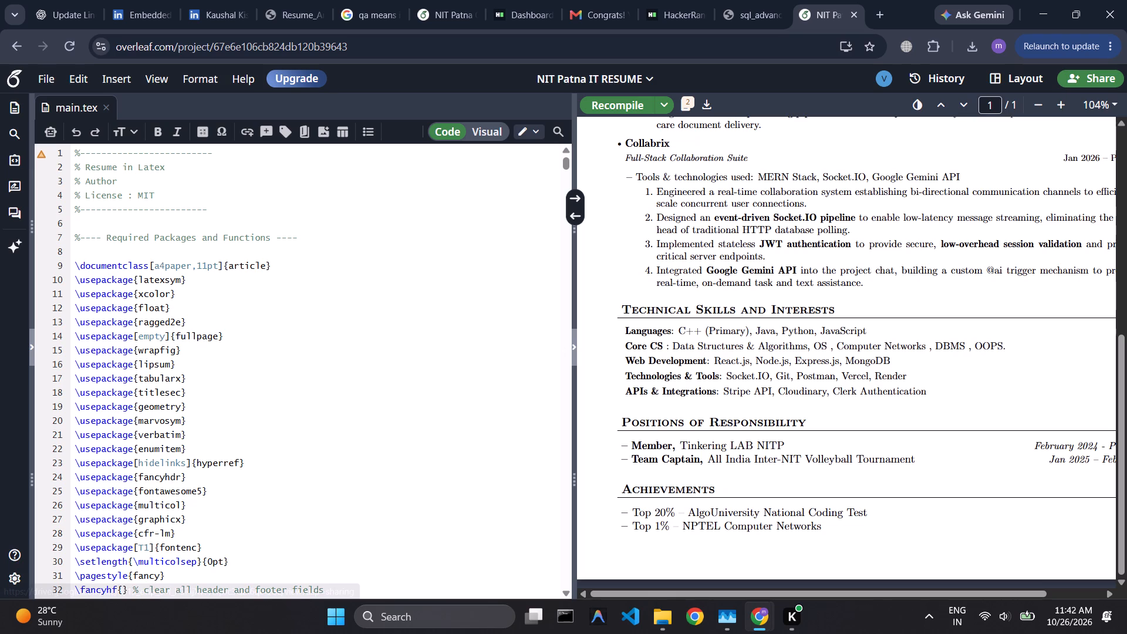
pyautogui.scroll(-1, 940, 542)
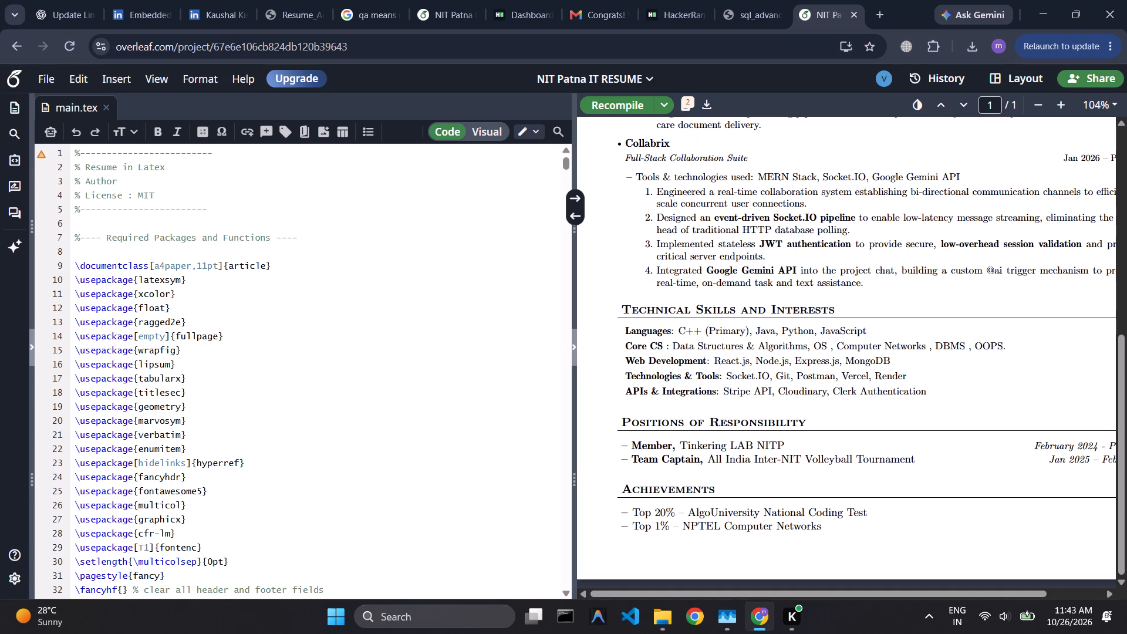
pyautogui.scroll(-6, 257, 455)
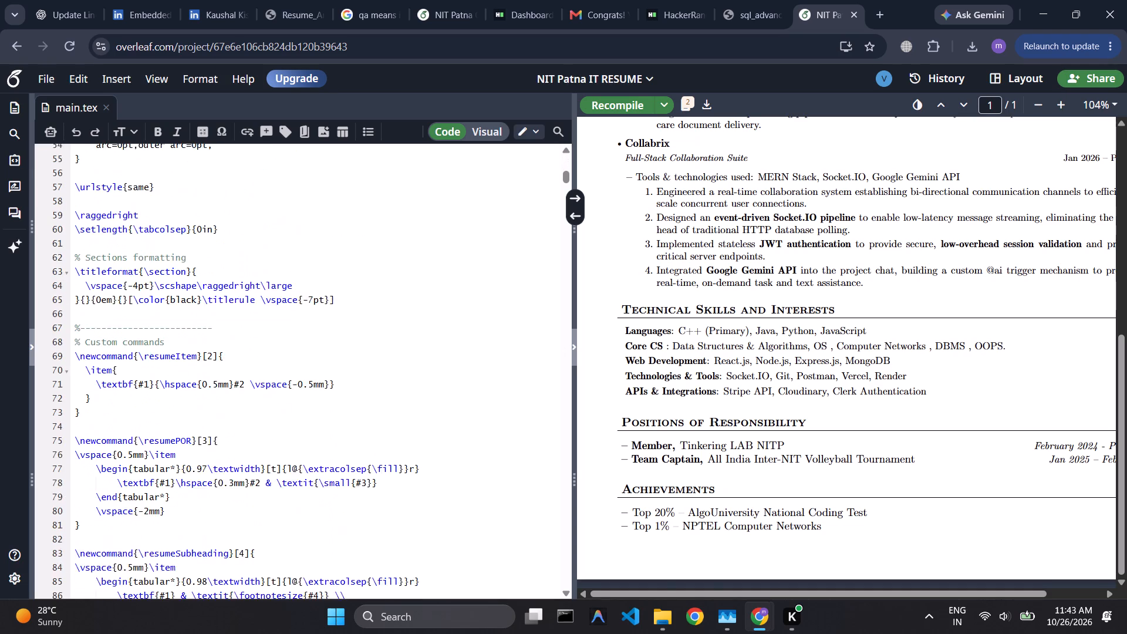
pyautogui.scroll(-2, 257, 455)
pyautogui.click(60, 9)
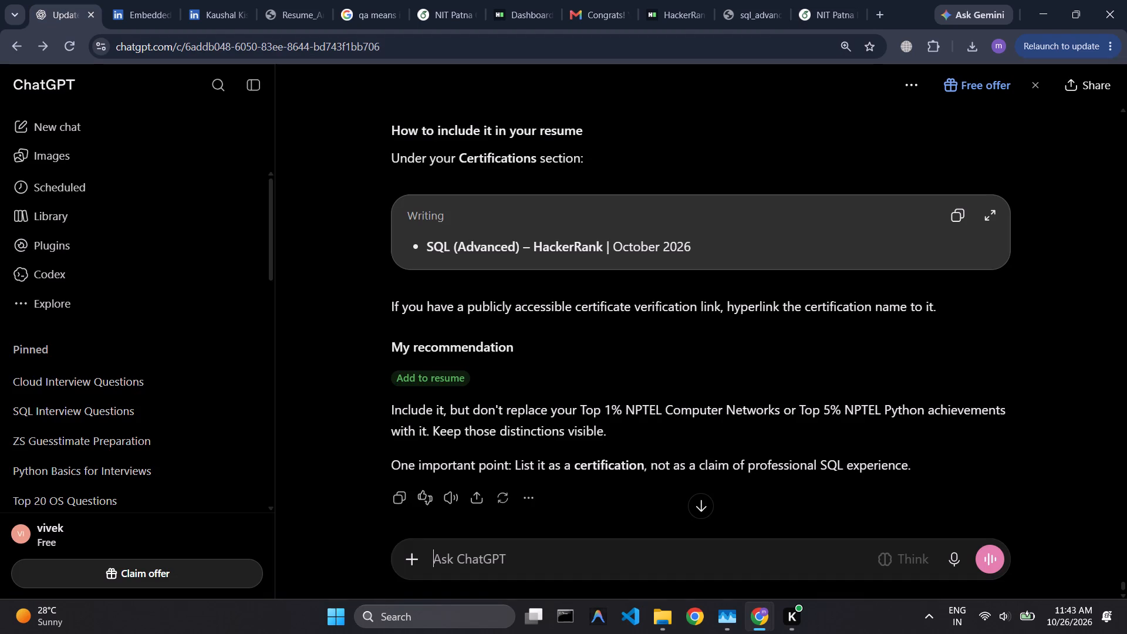
pyautogui.click(958, 218)
pyautogui.click(805, 6)
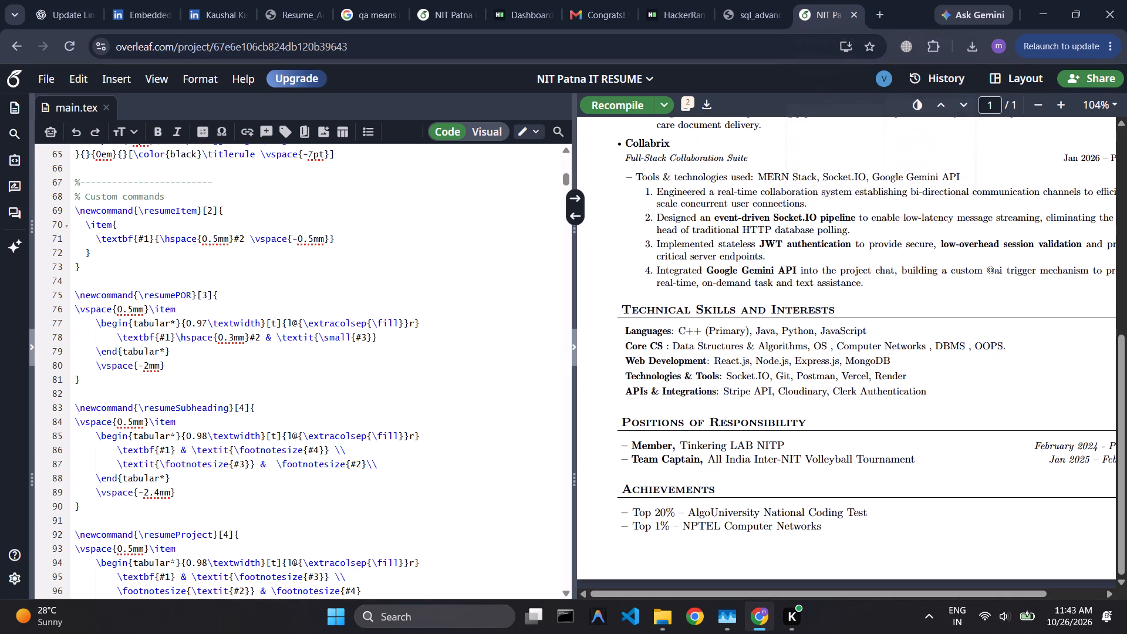
# Duplicate the "Top 20\% – AlgoUniversity National Coding Test" line above itself in the Achievements section of main.tex.
pyautogui.scroll(1, 543, 486)
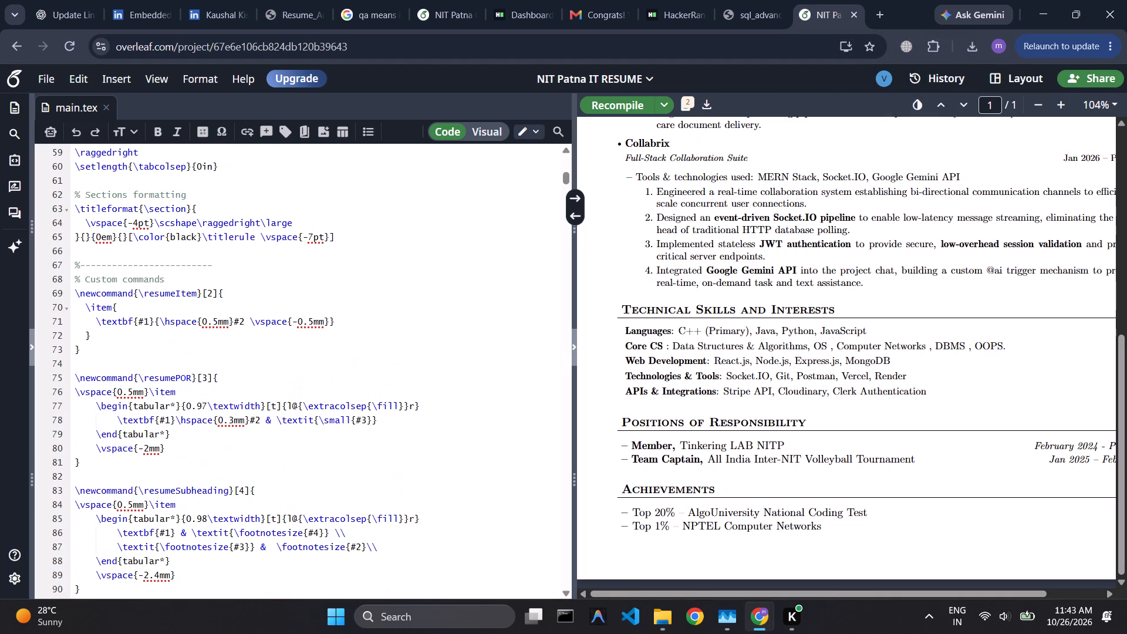
pyautogui.scroll(-1, 555, 491)
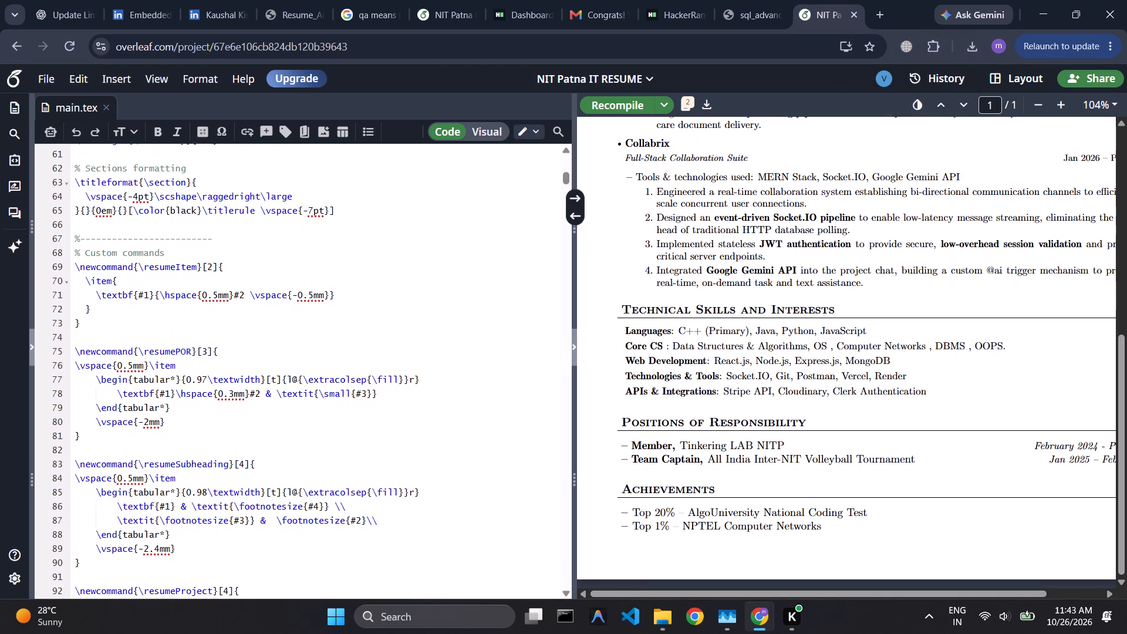
pyautogui.scroll(-9, 507, 393)
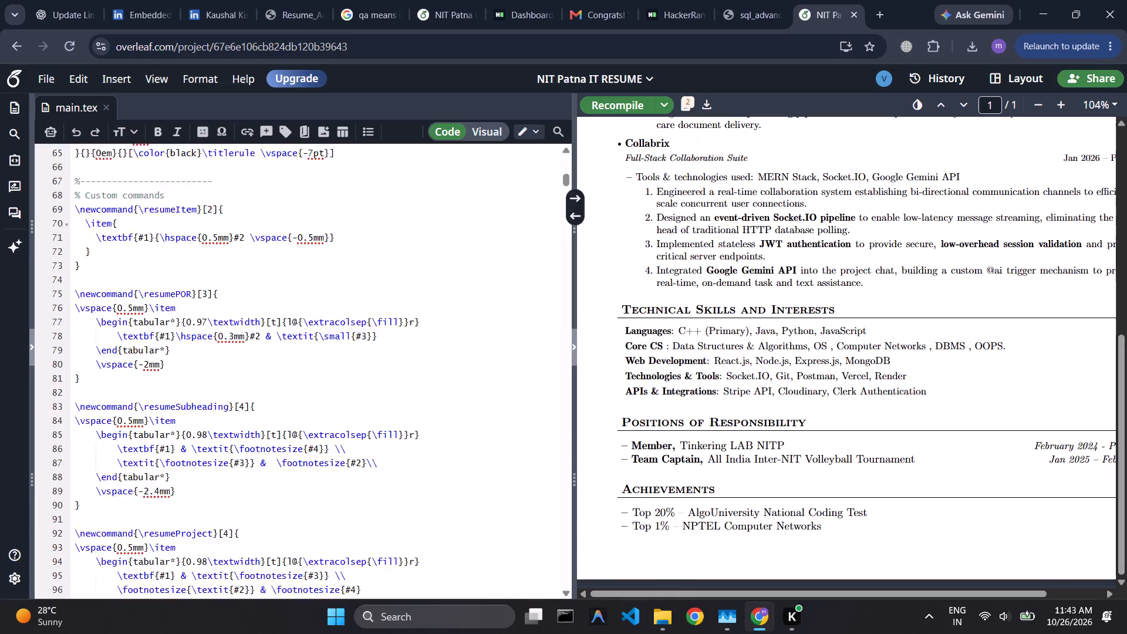
pyautogui.scroll(-17, 507, 393)
pyautogui.scroll(2, 507, 393)
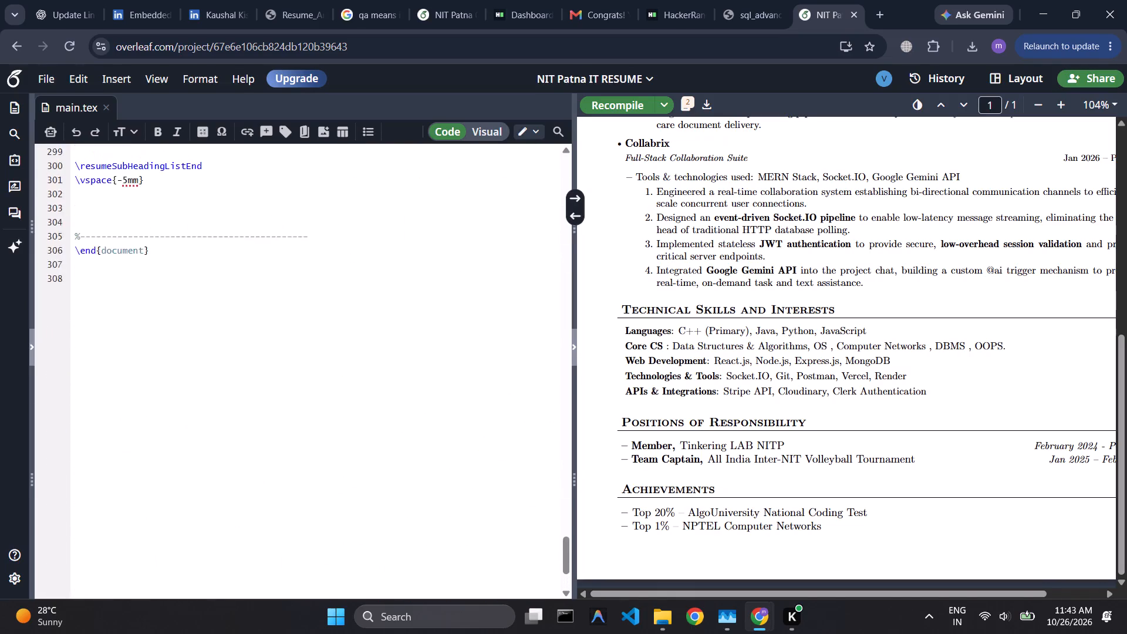
pyautogui.scroll(4, 507, 393)
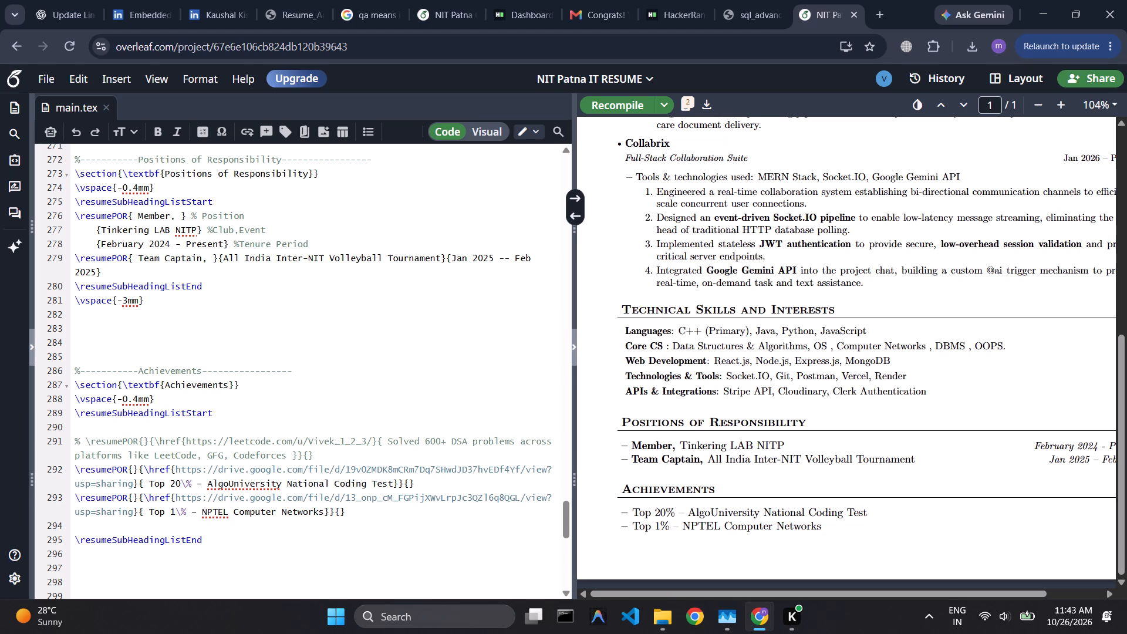
pyautogui.moveTo(421, 483); pyautogui.dragTo(74, 471)
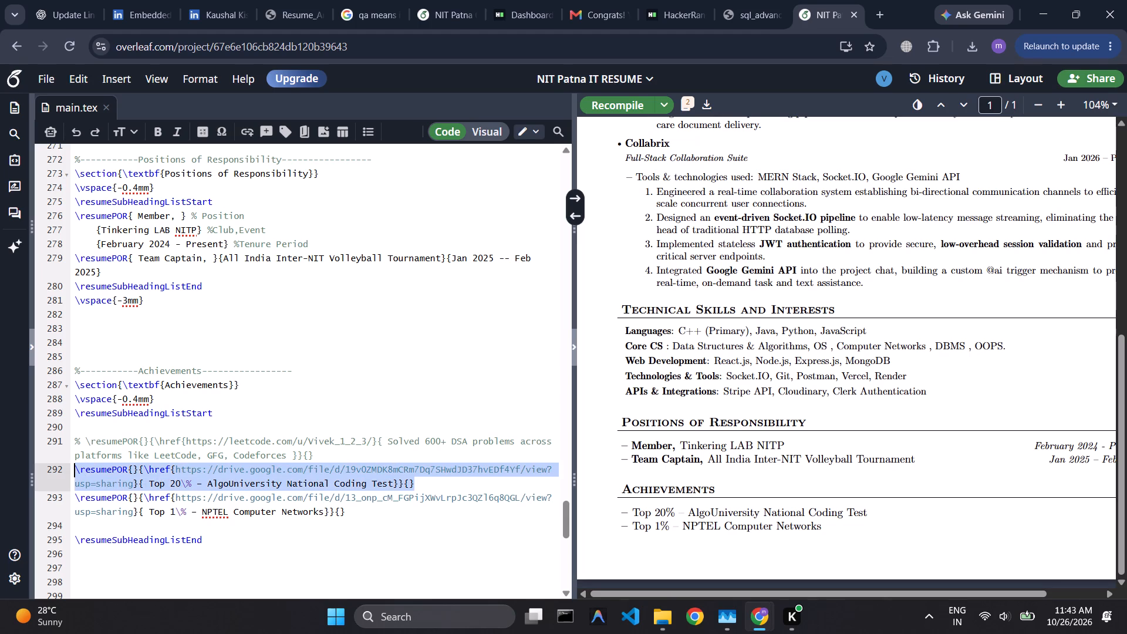
pyautogui.hotkey('ctrl', 'c')
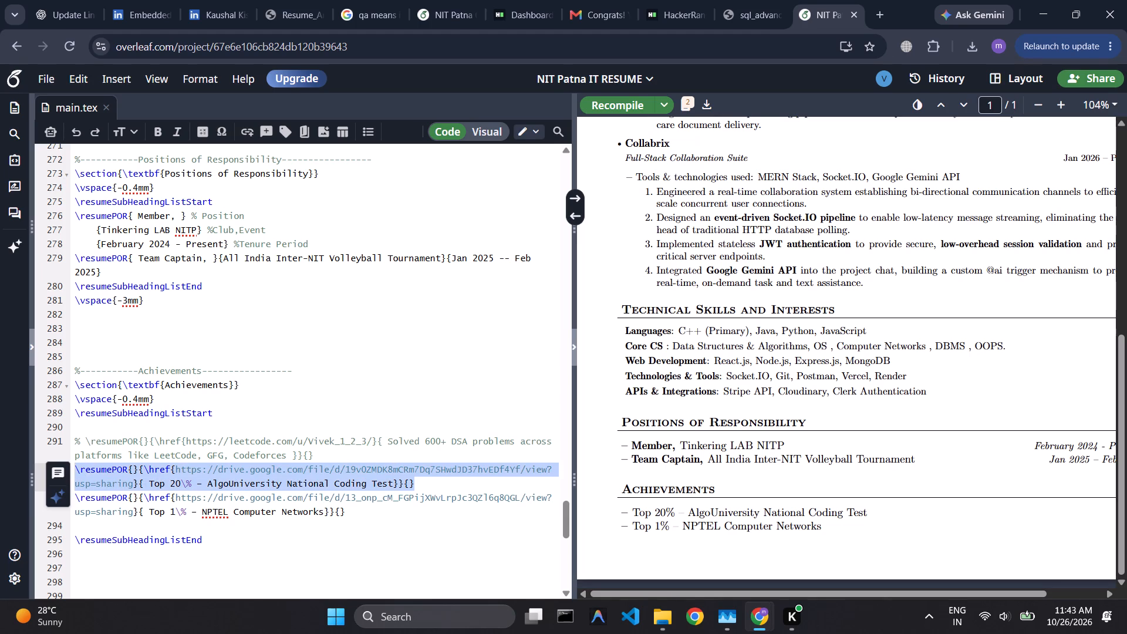
pyautogui.click(340, 456)
pyautogui.press('Return')
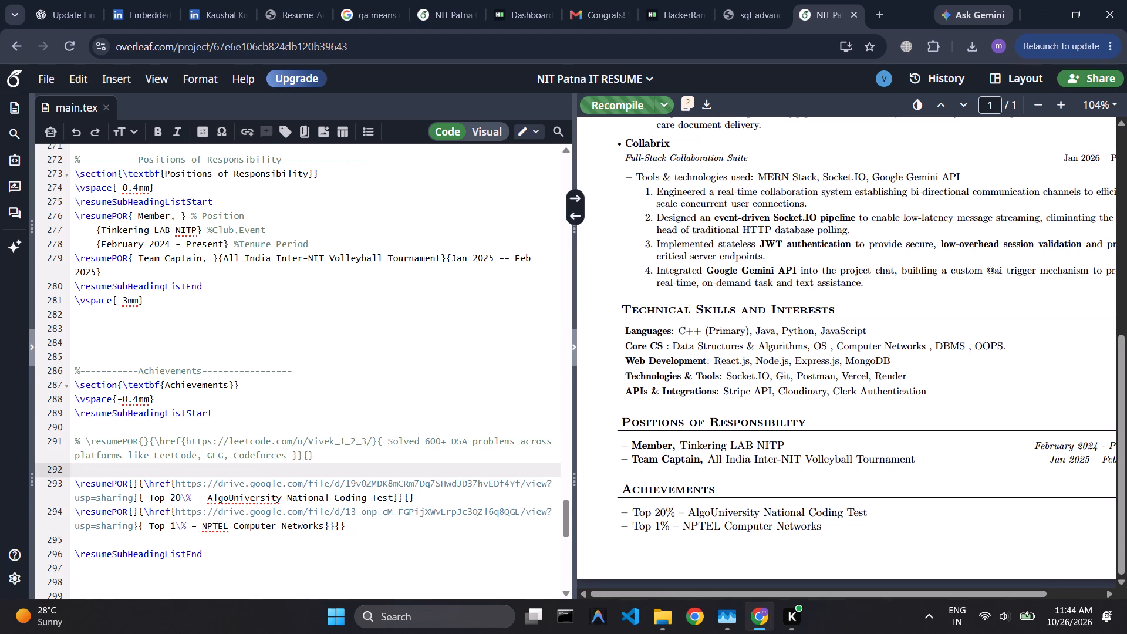
pyautogui.hotkey('ctrl', 'v')
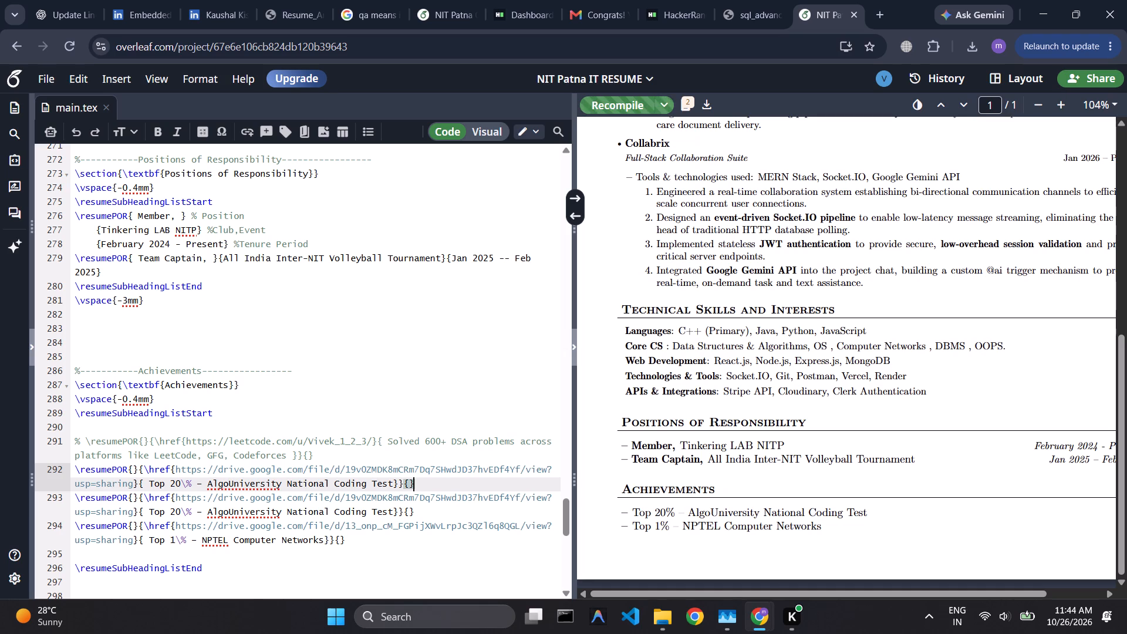
pyautogui.moveTo(396, 484); pyautogui.dragTo(153, 483)
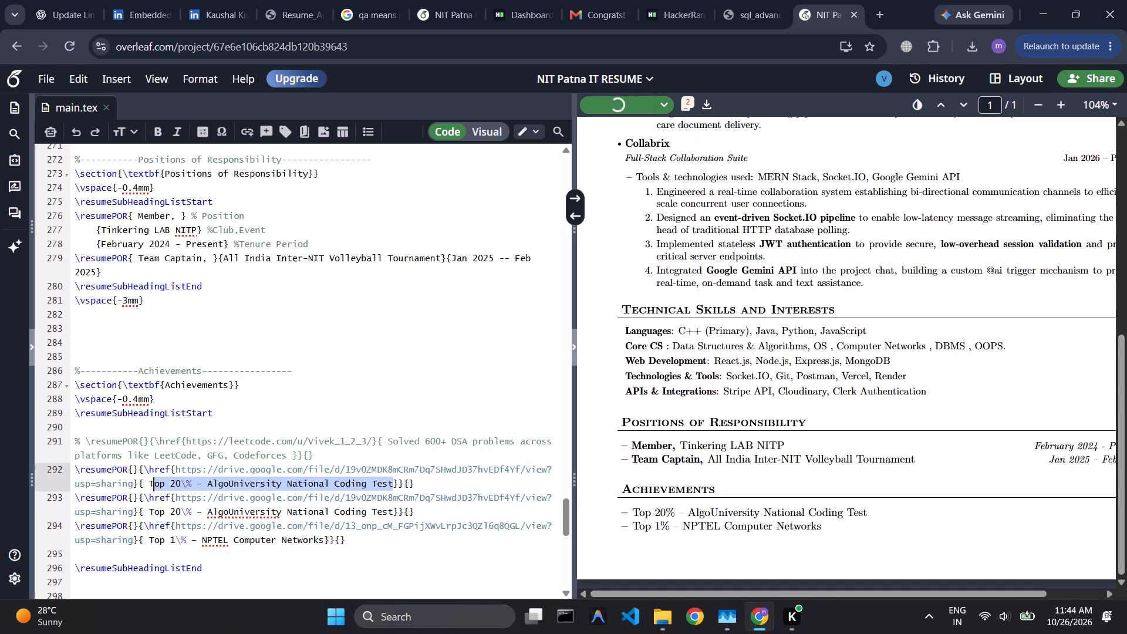
pyautogui.moveTo(153, 483); pyautogui.dragTo(151, 481)
pyautogui.hotkey('ctrl', 'v')
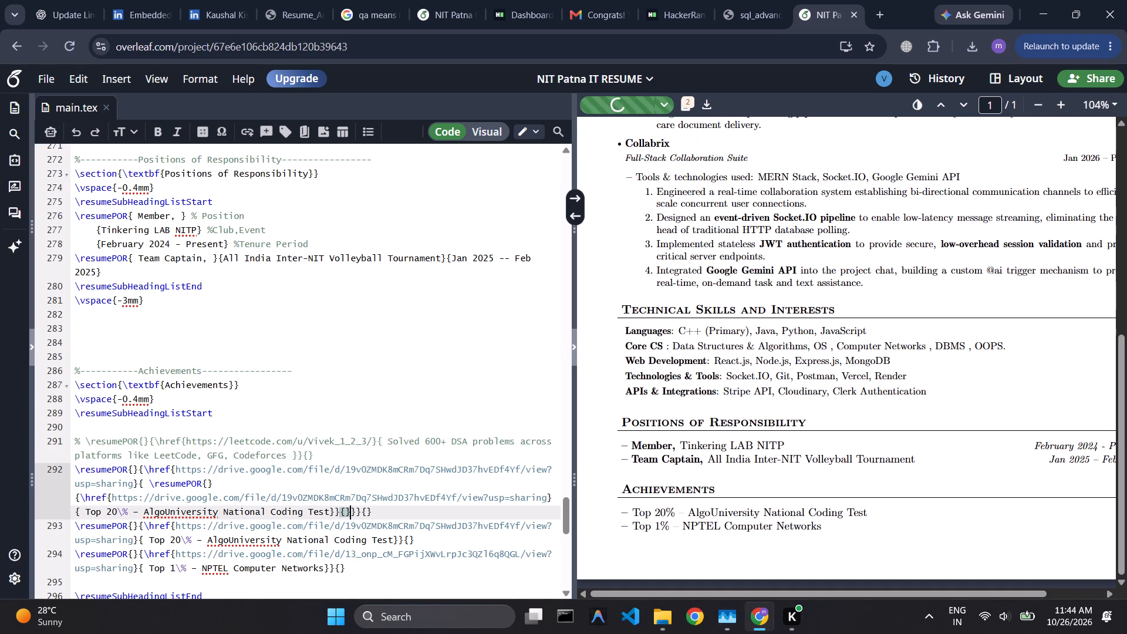
pyautogui.hotkey('ctrl', 'z')
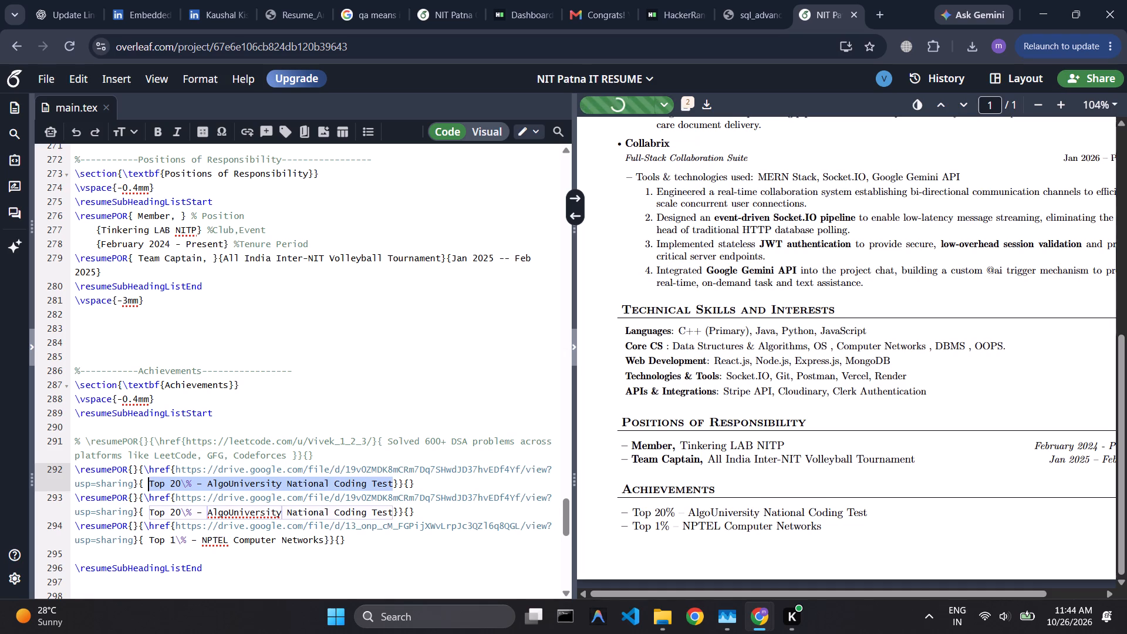
pyautogui.press('super+v')
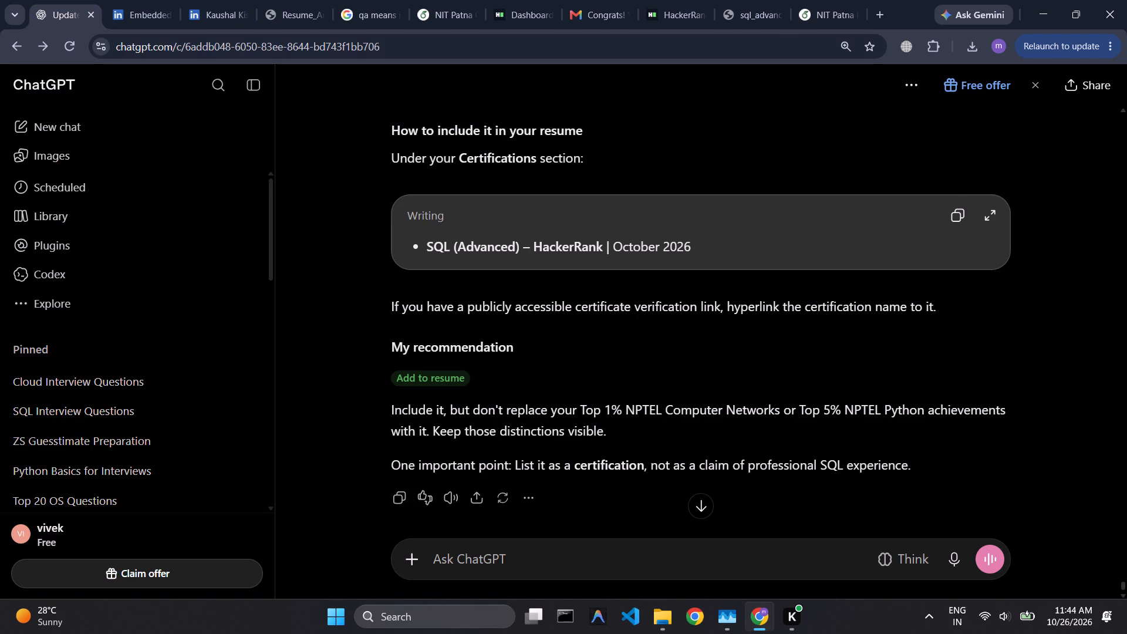
pyautogui.click(800, 0)
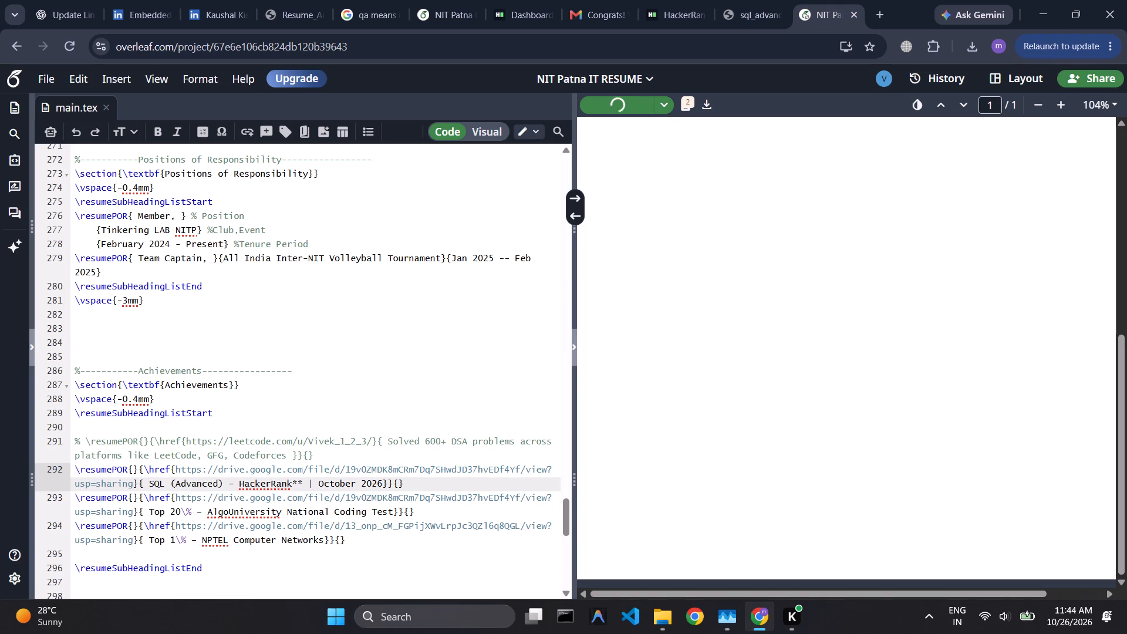
pyautogui.click(308, 484)
pyautogui.press('Left')
pyautogui.press('BackSpace')
pyautogui.press('BackSpace')
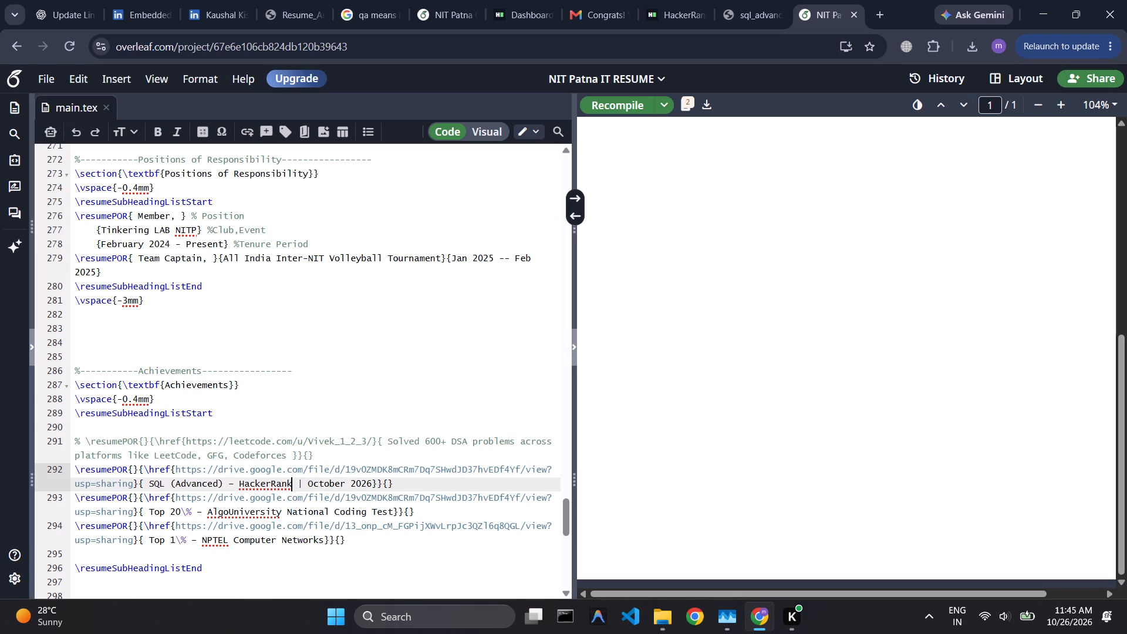
pyautogui.click(419, 483)
# Recompile the resume with the new SQL (Advanced) entry and return from the compile logs to the PDF preview.
pyautogui.scroll(-1, 741, 296)
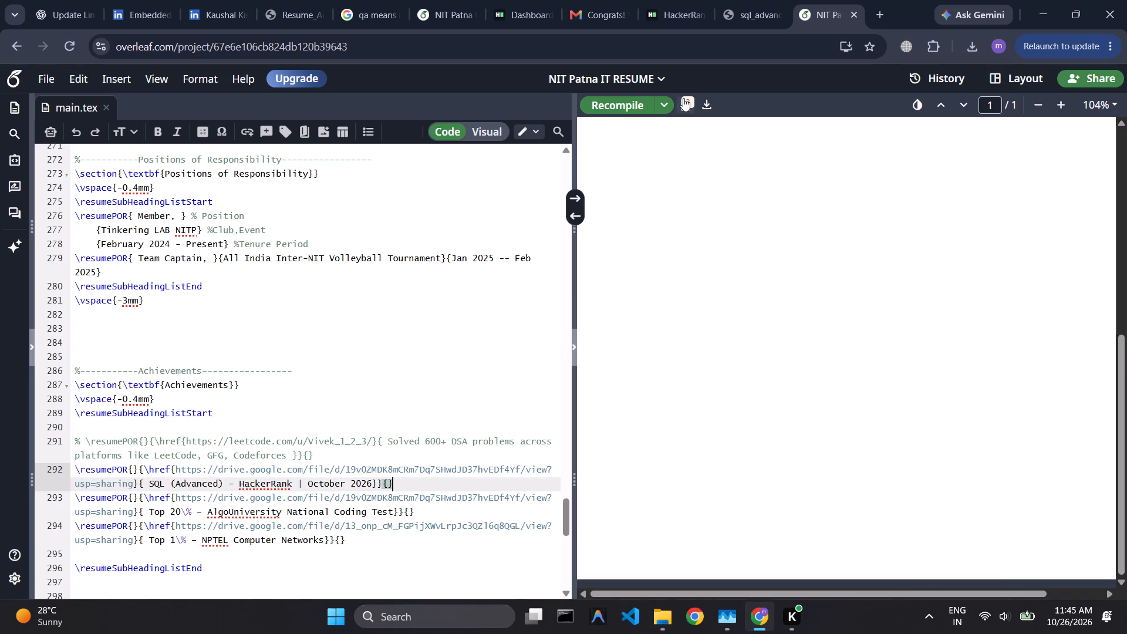
pyautogui.click(683, 98)
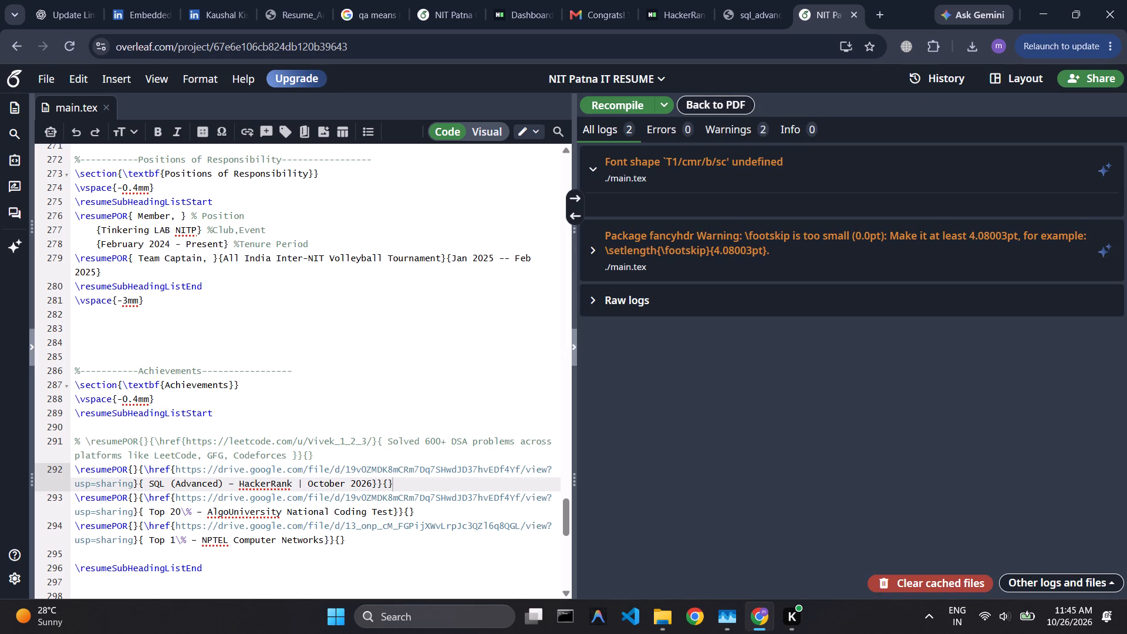
pyautogui.click(642, 108)
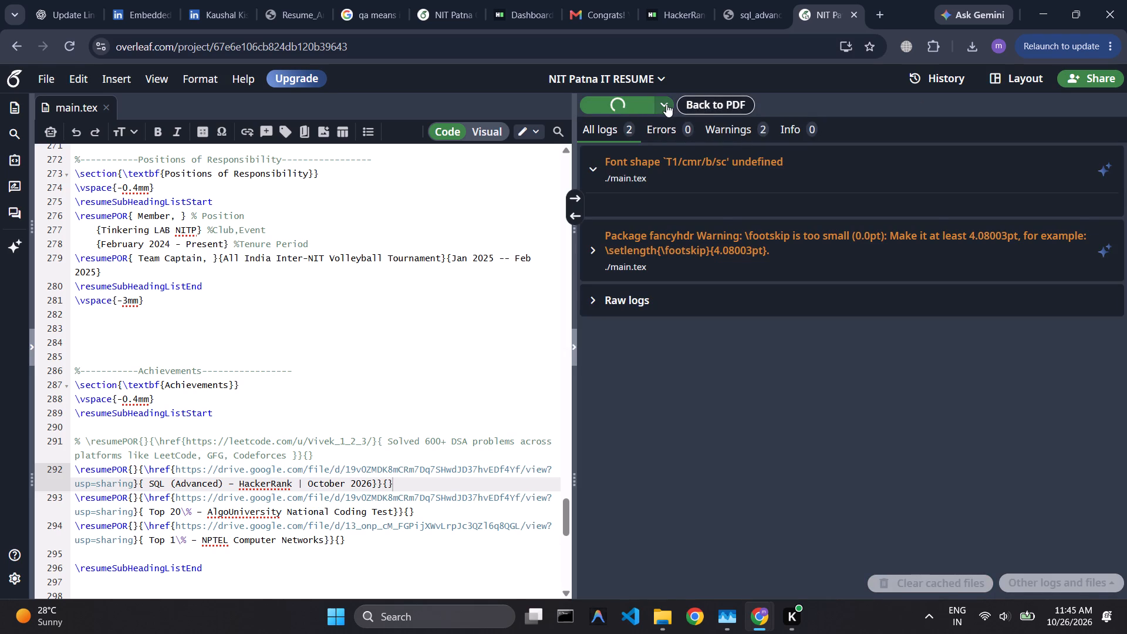
pyautogui.click(701, 97)
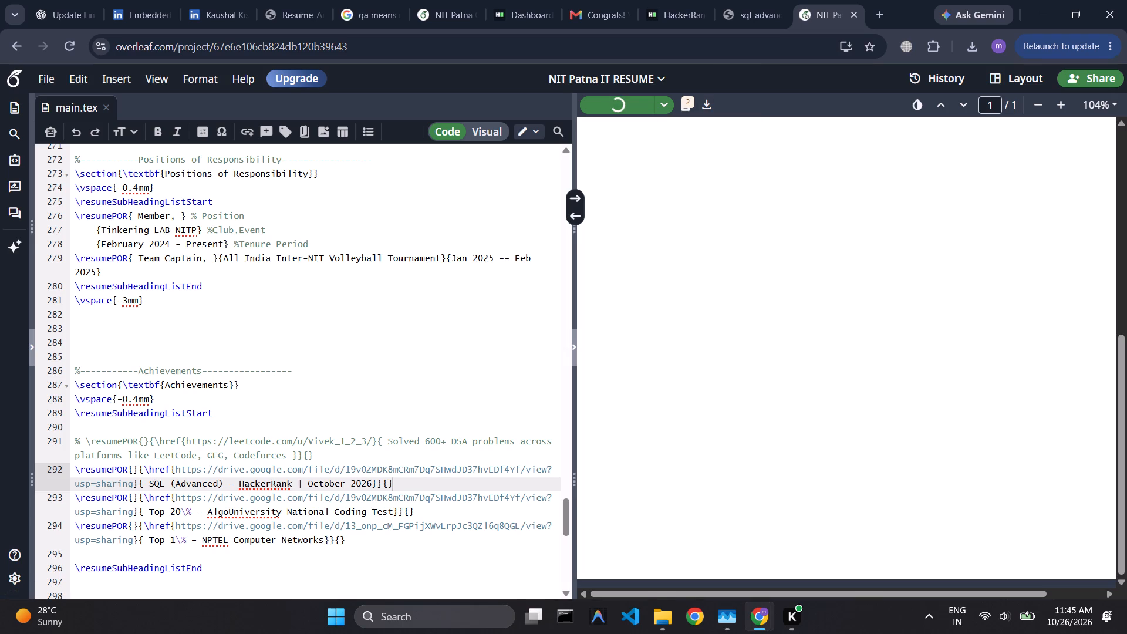
# Switch the computer's Wi-Fi connection to the NITP network and return to the Overleaf project.
pyautogui.click(981, 623)
pyautogui.click(927, 339)
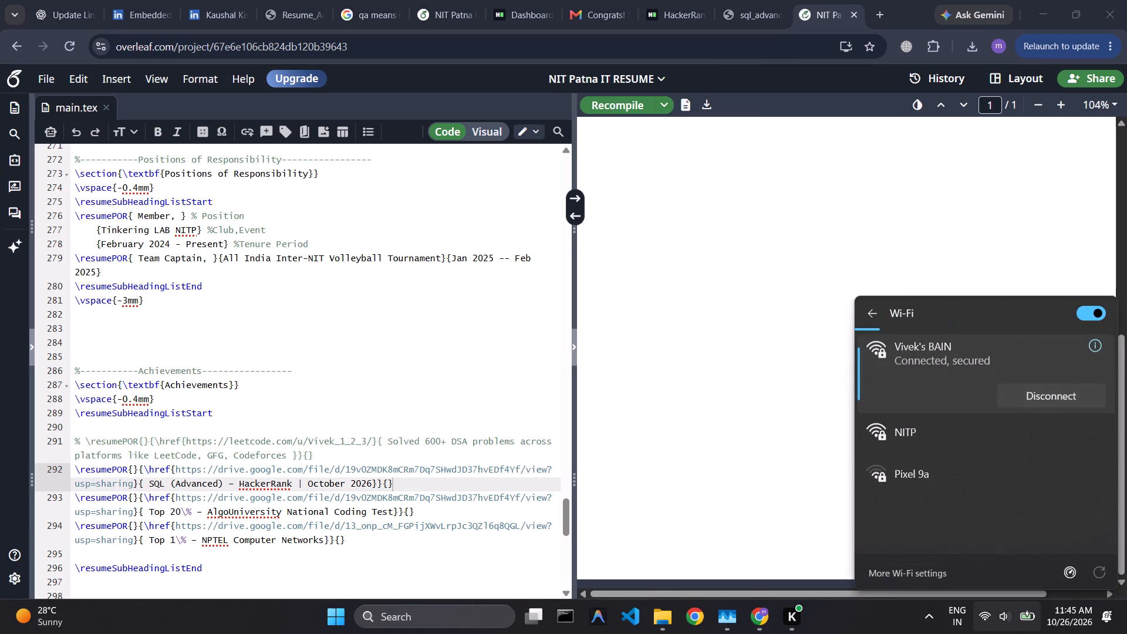
pyautogui.click(896, 433)
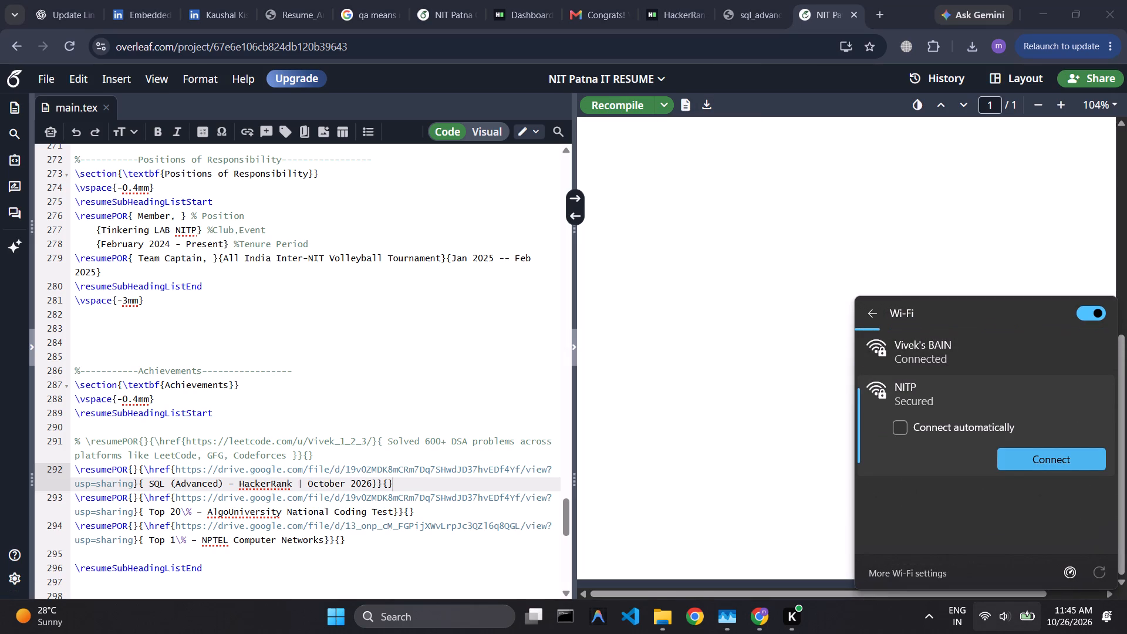
pyautogui.click(1020, 460)
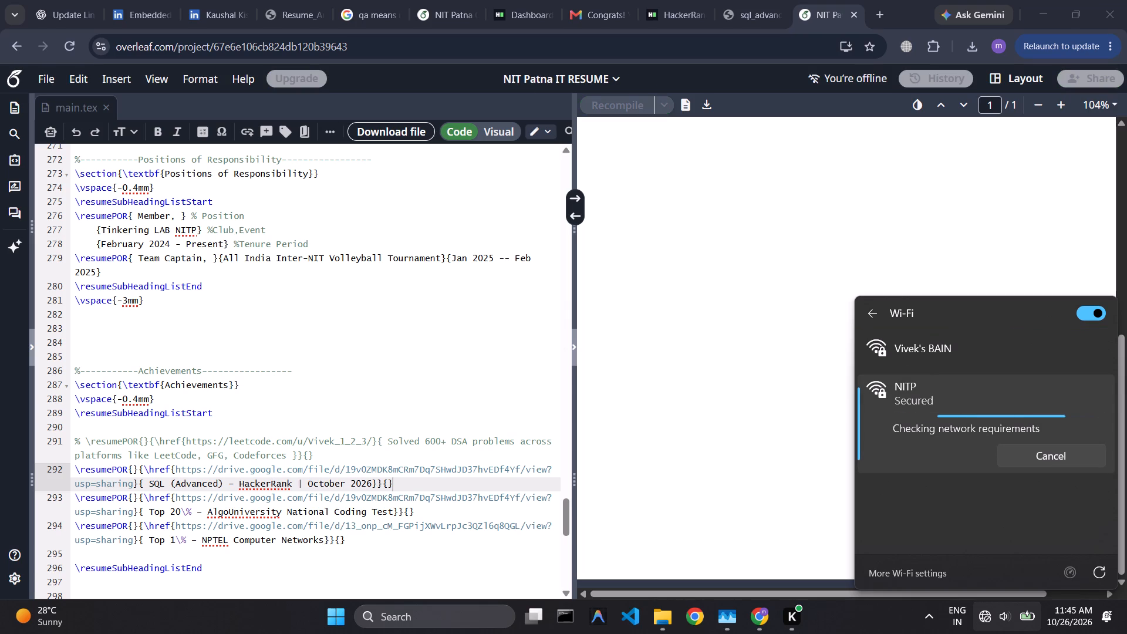
pyautogui.click(699, 284)
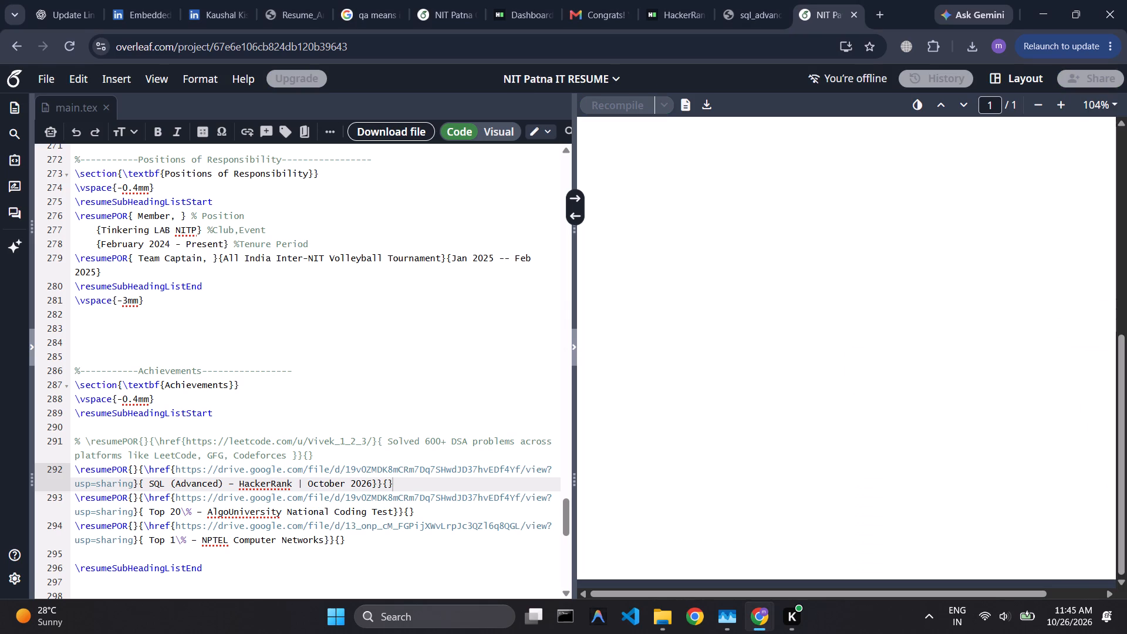
# Reload the Overleaf project page and place the cursor at the end of the SQL (Advanced) – HackerRank entry.
pyautogui.hotkey('ctrl', 'r')
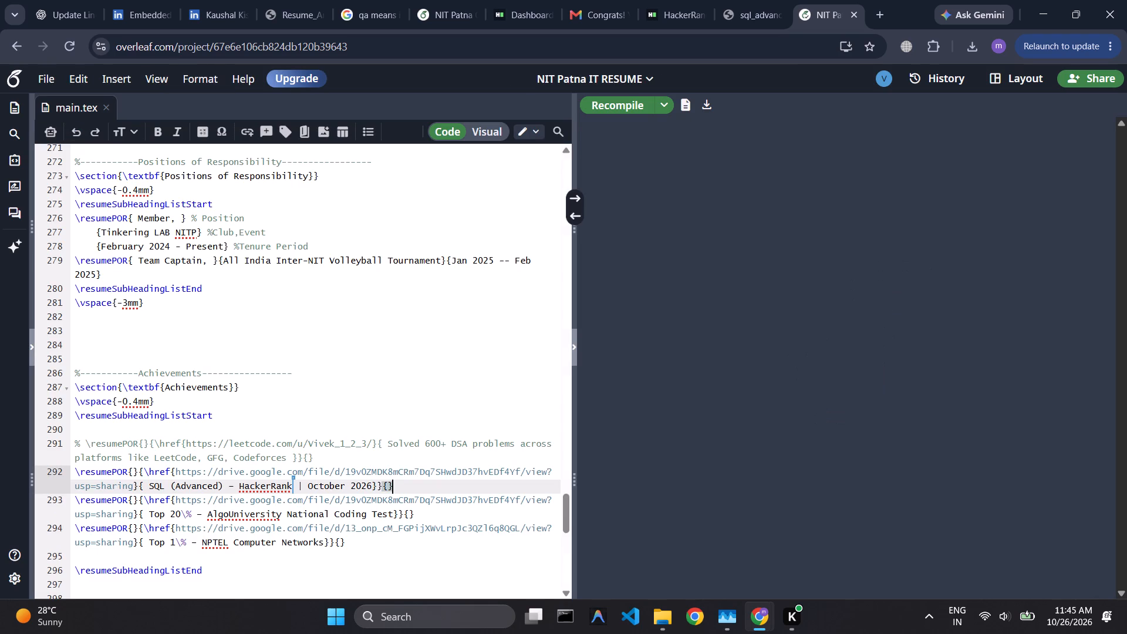
pyautogui.click(403, 483)
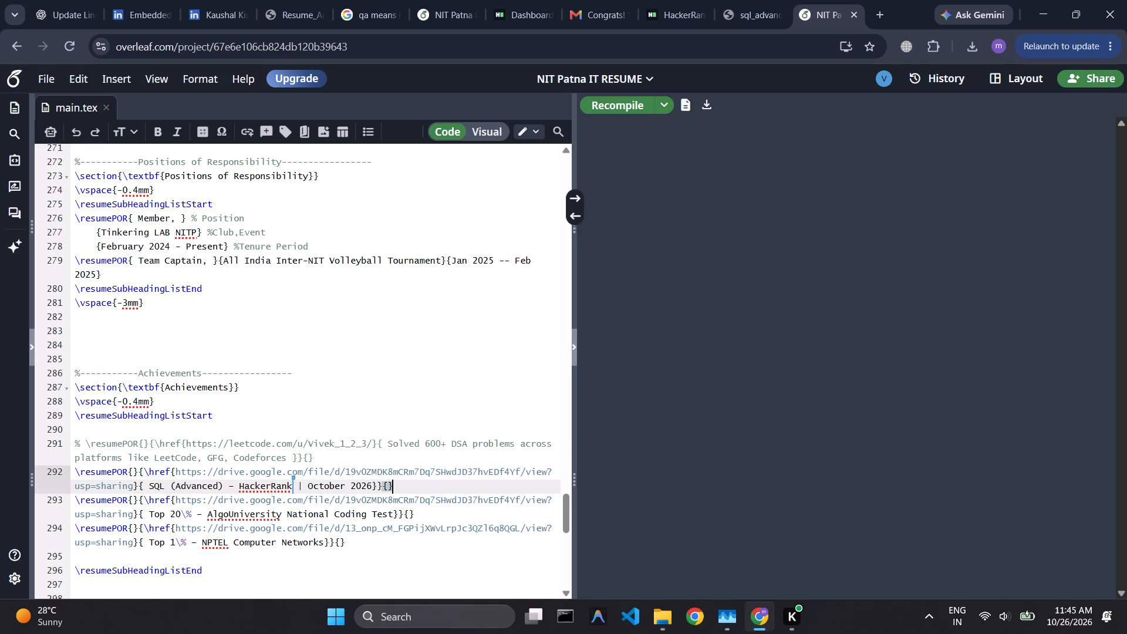
# Recompile the resume to refresh the PDF preview.
pyautogui.click(596, 107)
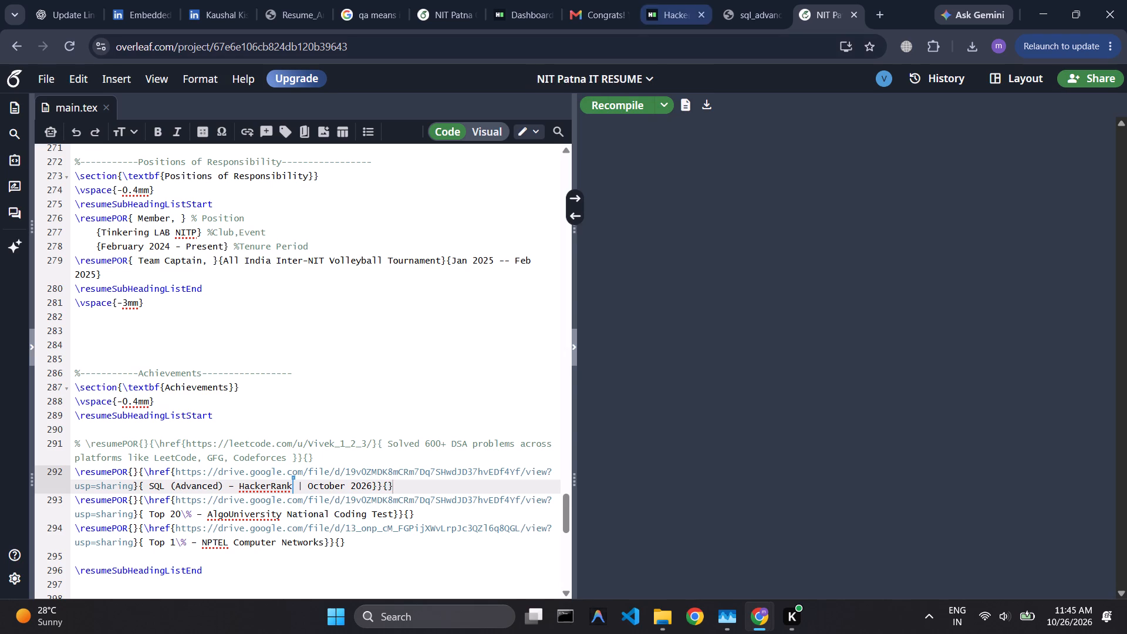
pyautogui.click(662, 104)
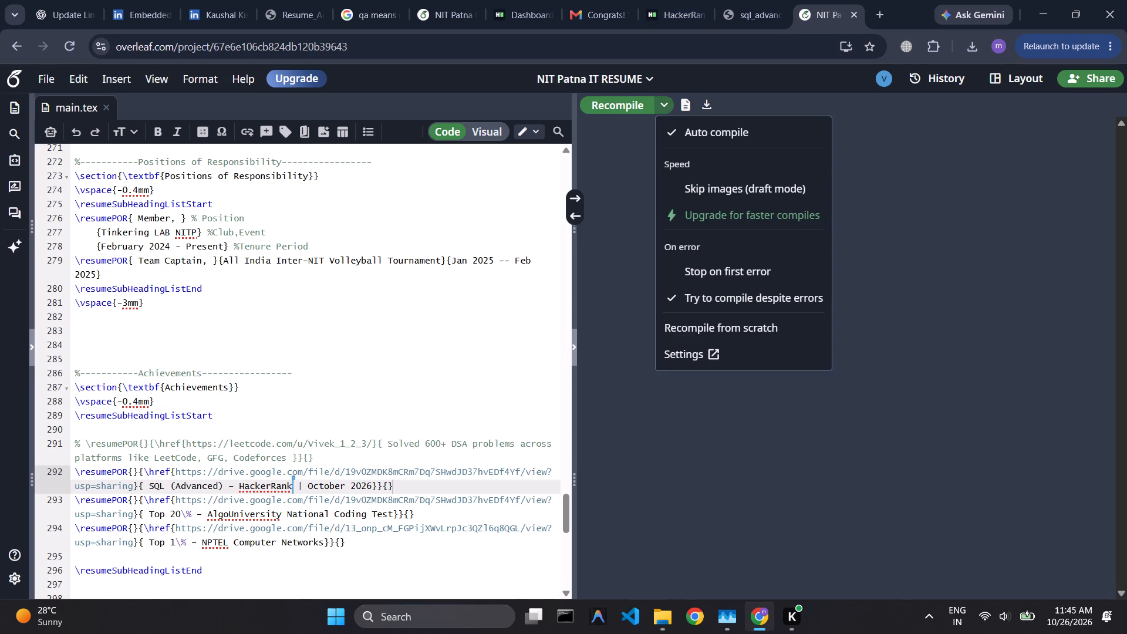
pyautogui.click(630, 265)
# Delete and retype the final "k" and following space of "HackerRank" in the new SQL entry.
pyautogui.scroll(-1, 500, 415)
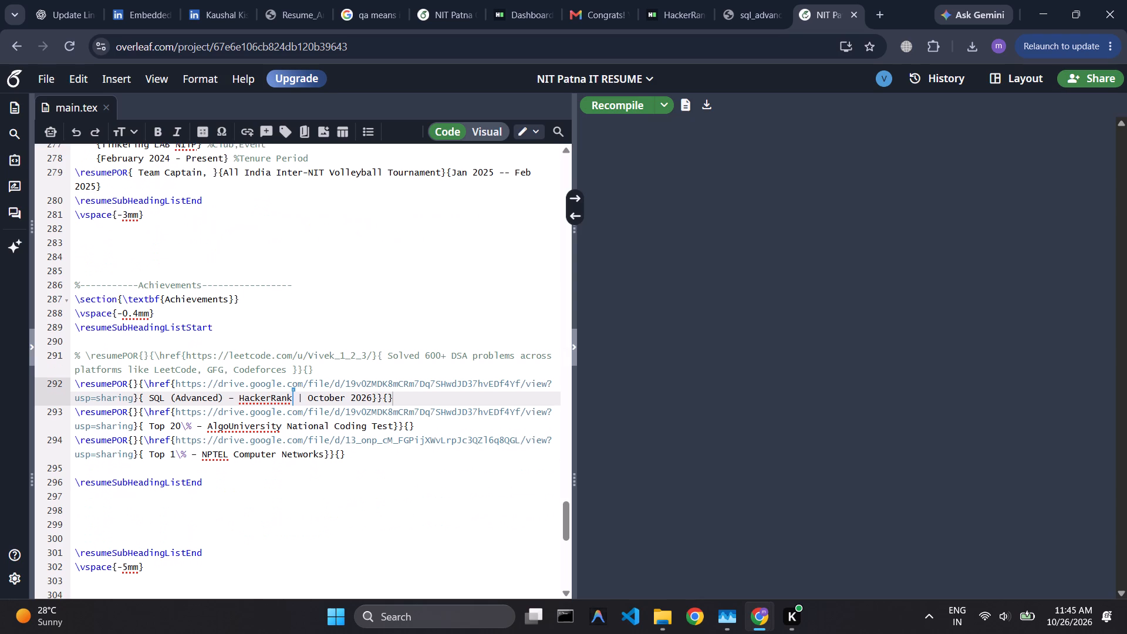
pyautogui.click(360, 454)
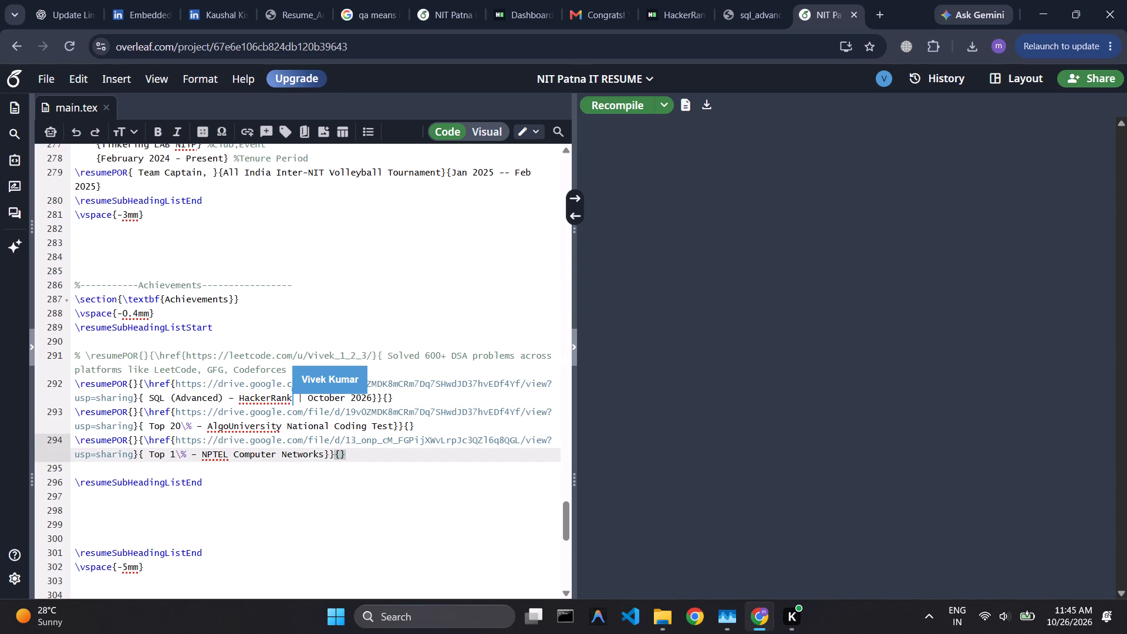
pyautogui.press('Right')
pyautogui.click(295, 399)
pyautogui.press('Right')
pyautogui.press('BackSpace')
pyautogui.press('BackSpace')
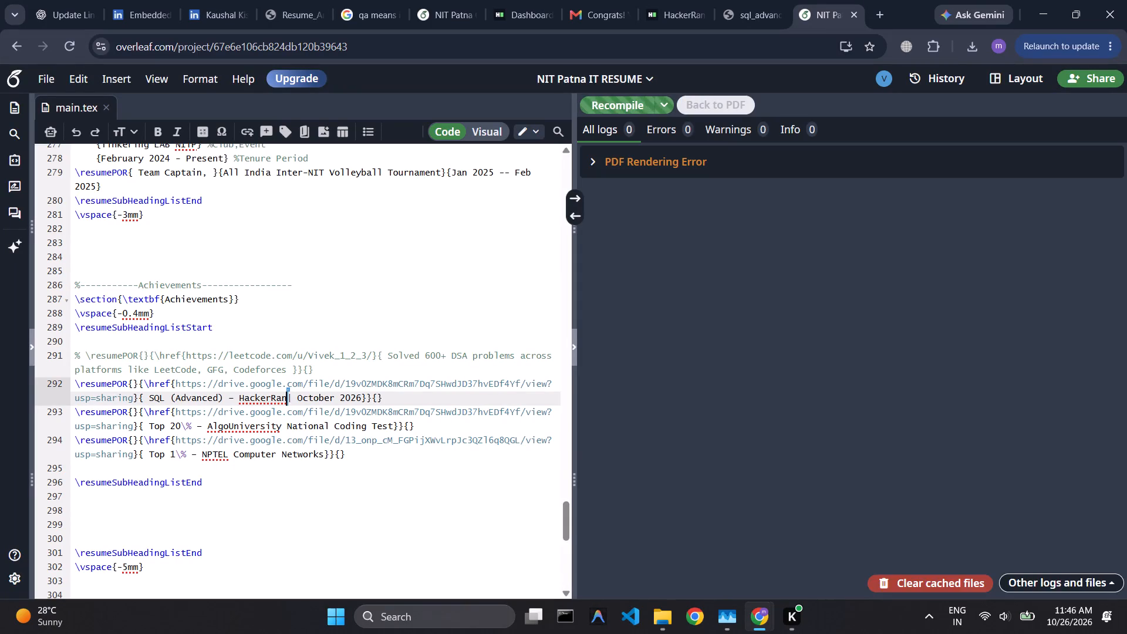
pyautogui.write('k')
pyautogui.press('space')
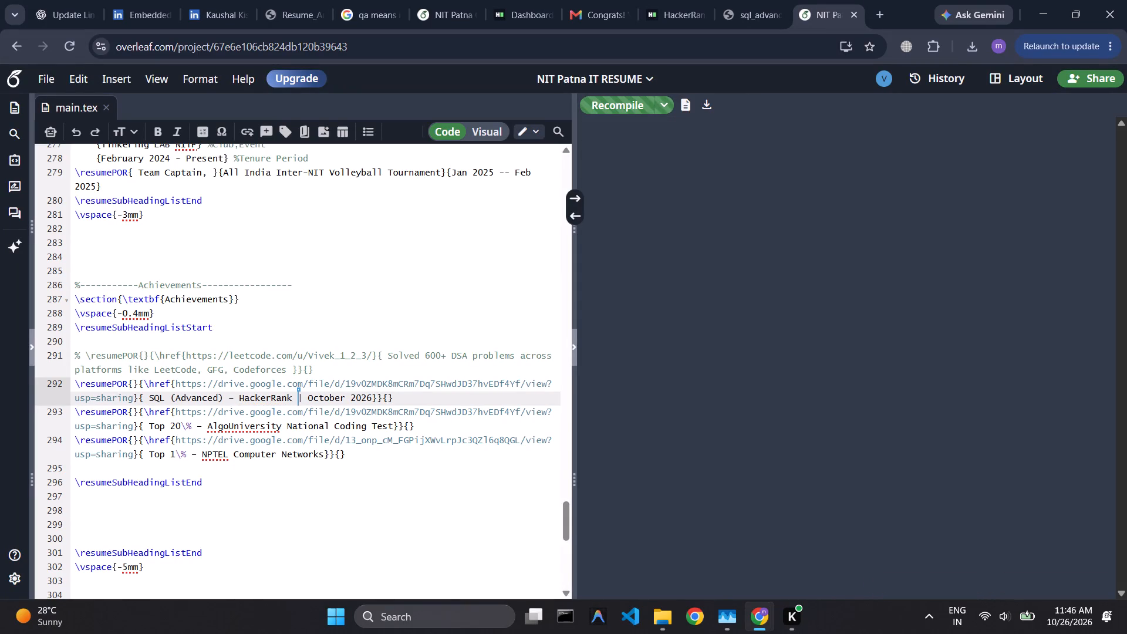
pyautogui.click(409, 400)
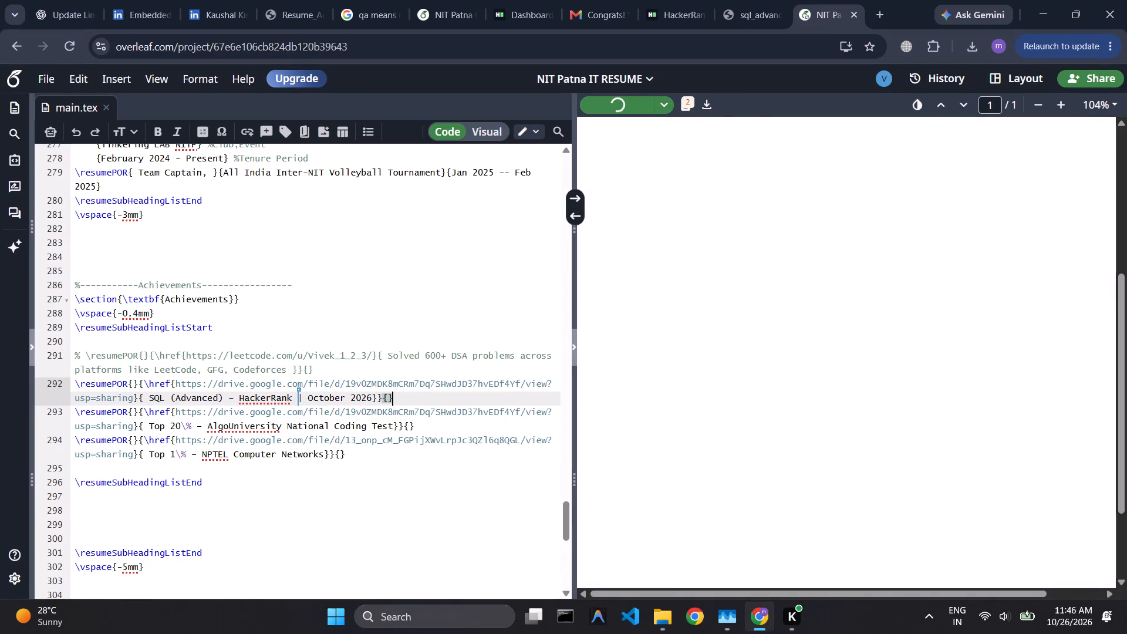
# Check the new SQL entry under Achievements in the PDF preview, with the page zoomed out to 73%.
pyautogui.scroll(-1, 774, 410)
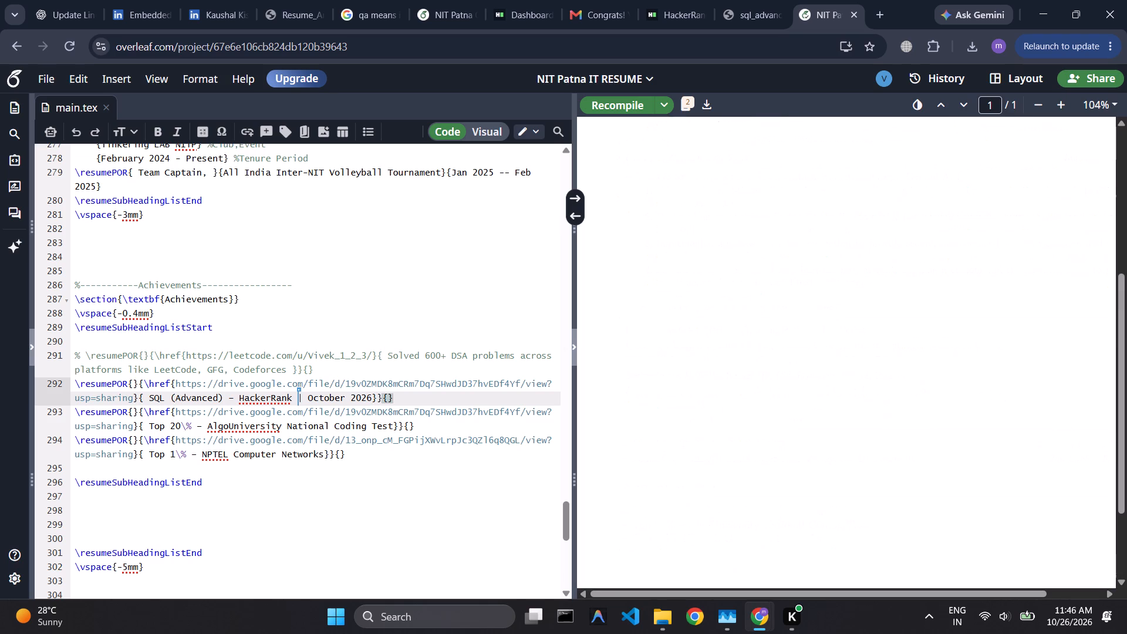
pyautogui.scroll(-5, 774, 410)
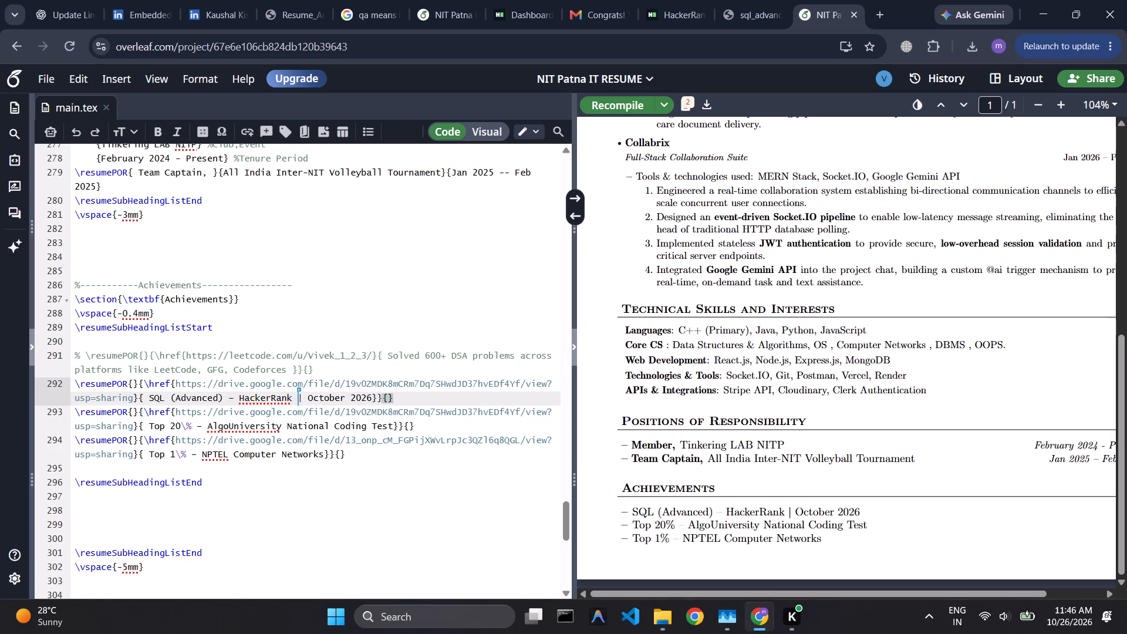
pyautogui.hscroll(-1, 944, 507)
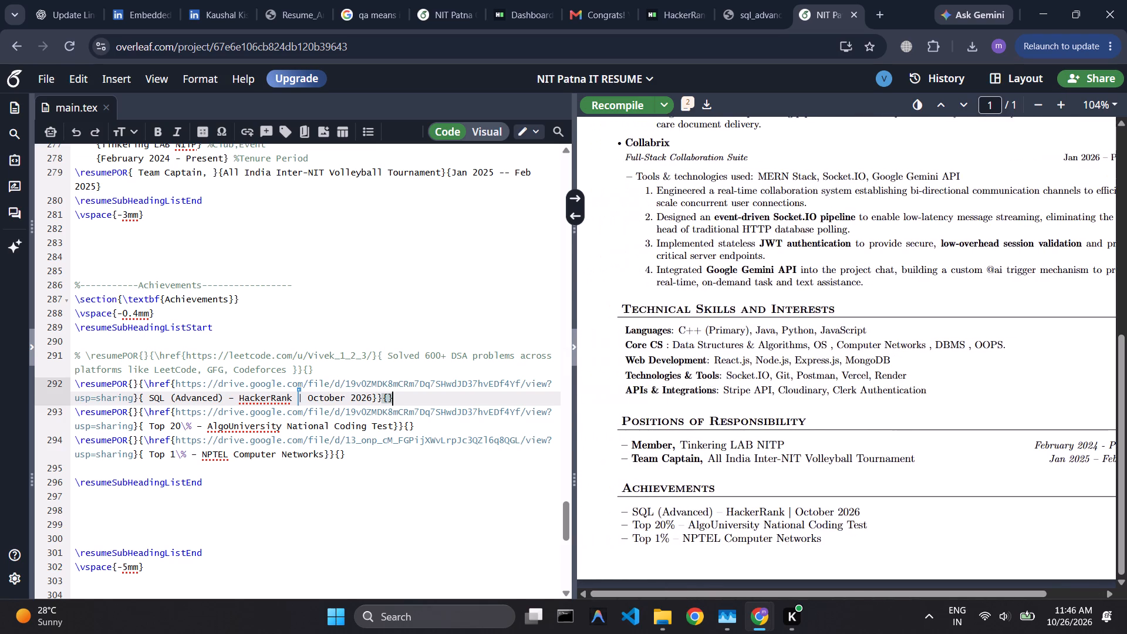
pyautogui.scroll(-1, 906, 488)
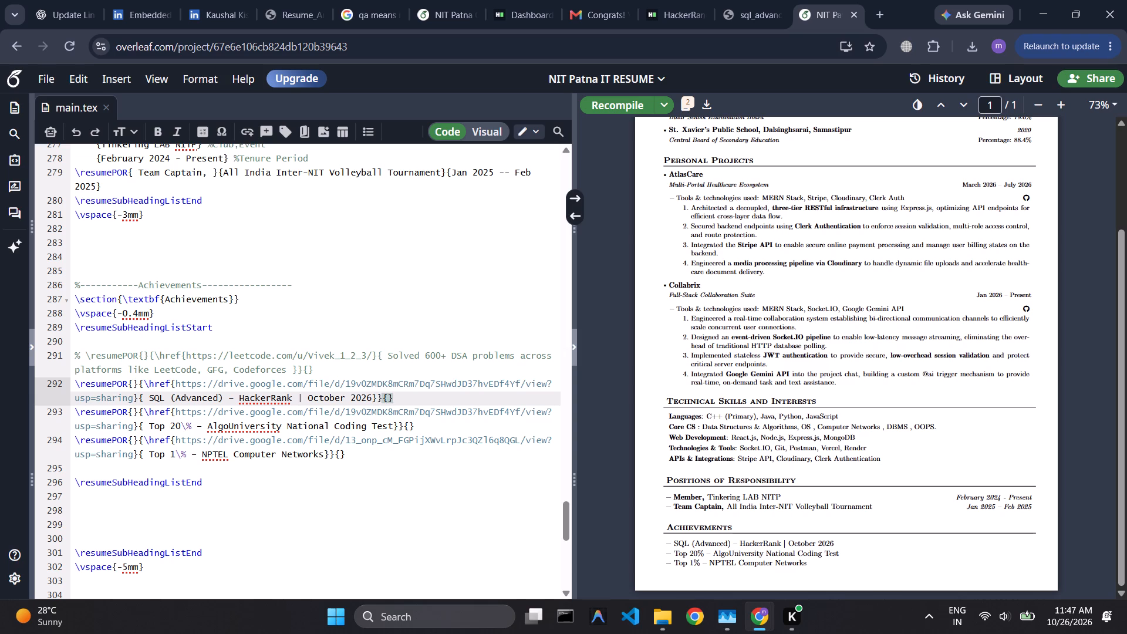
# Open a blank browser tab and return to the Overleaf resume.
pyautogui.click(885, 6)
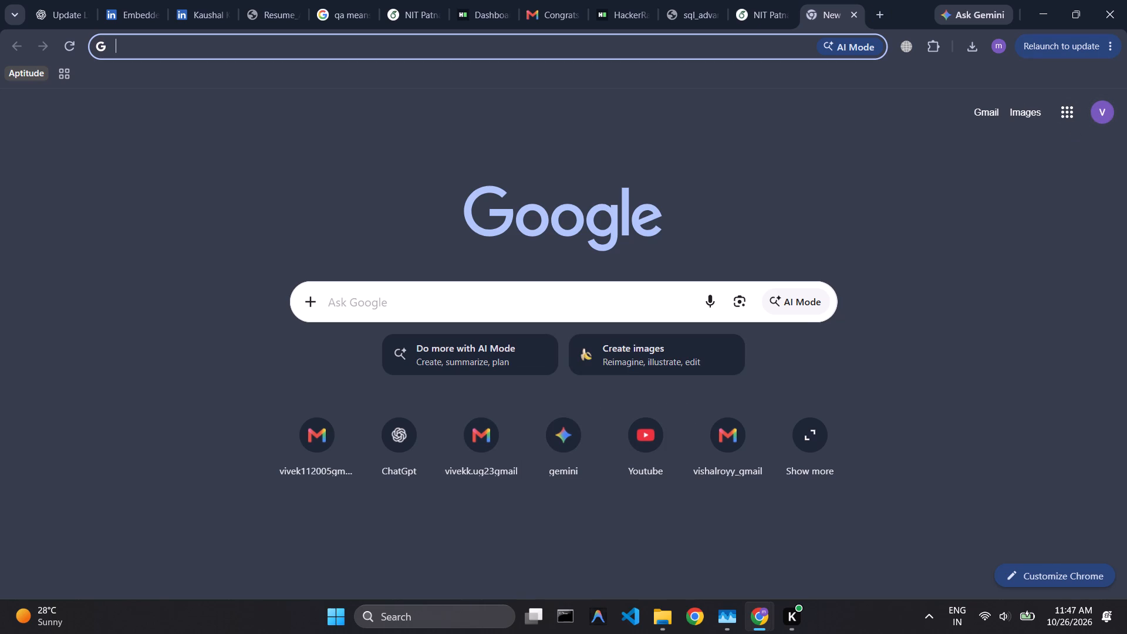
pyautogui.click(749, 5)
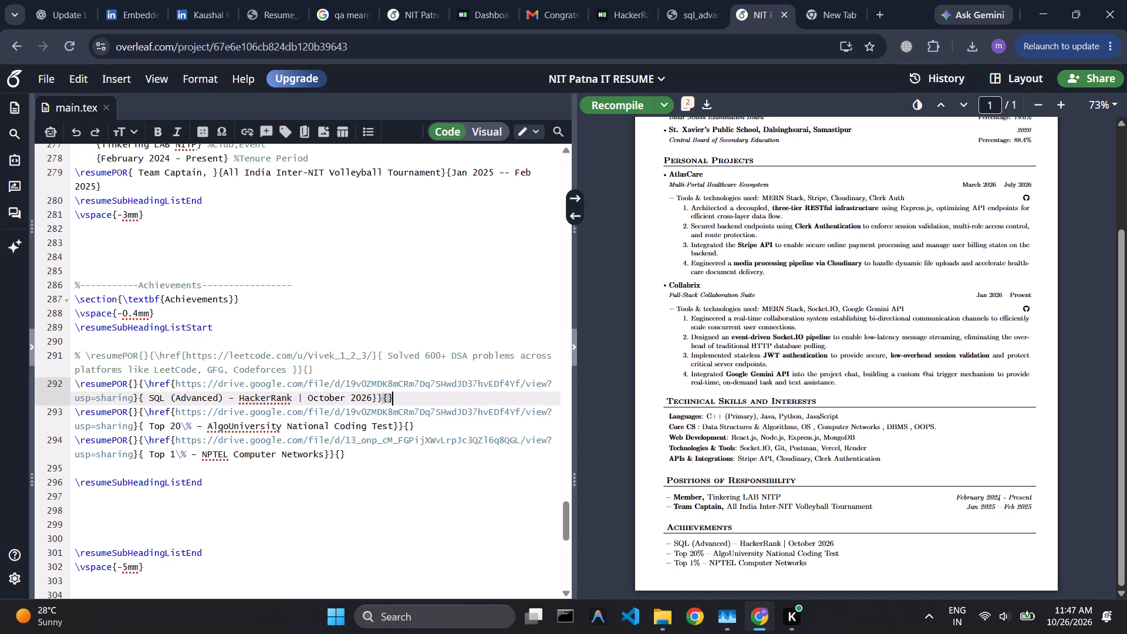
# Open the certificate linked from the "Top 1% – NPTEL Computer Networks" achievement in the PDF preview.
pyautogui.scroll(-2, 1003, 499)
pyautogui.click(714, 554)
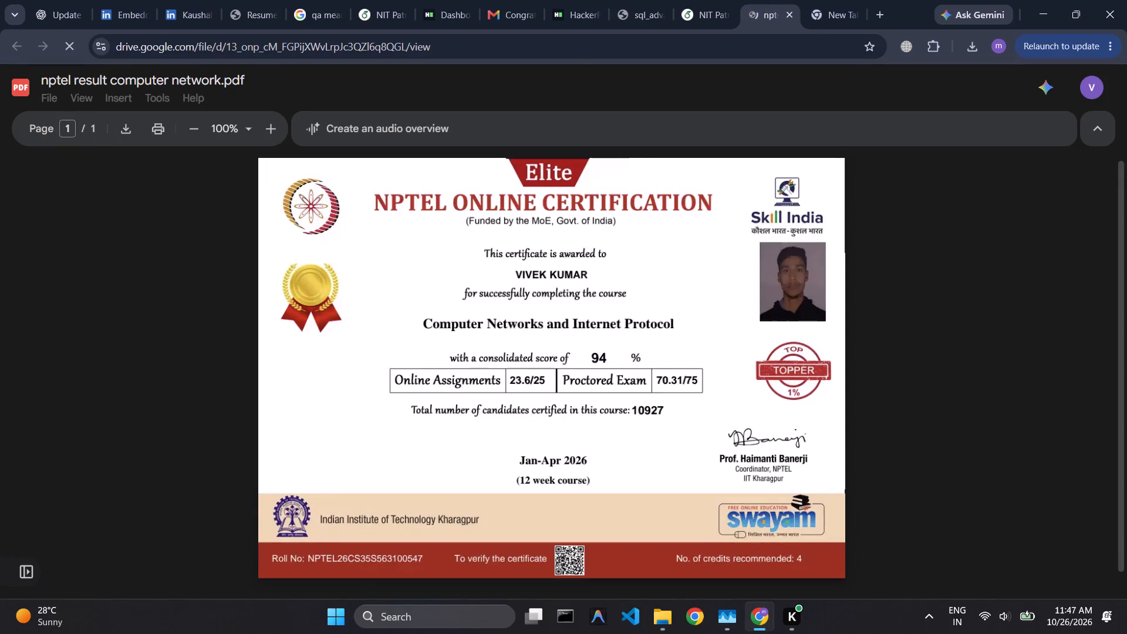
# Check which Google account is active for the NPTEL certificate in Drive, and close the certificate.
pyautogui.click(1089, 97)
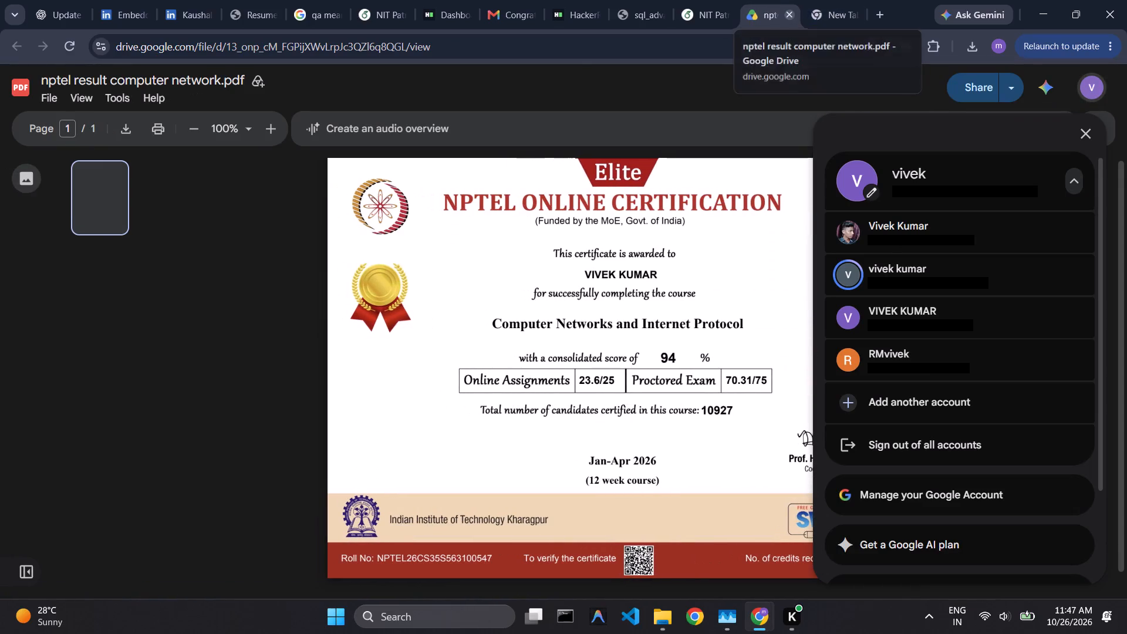
pyautogui.click(1080, 137)
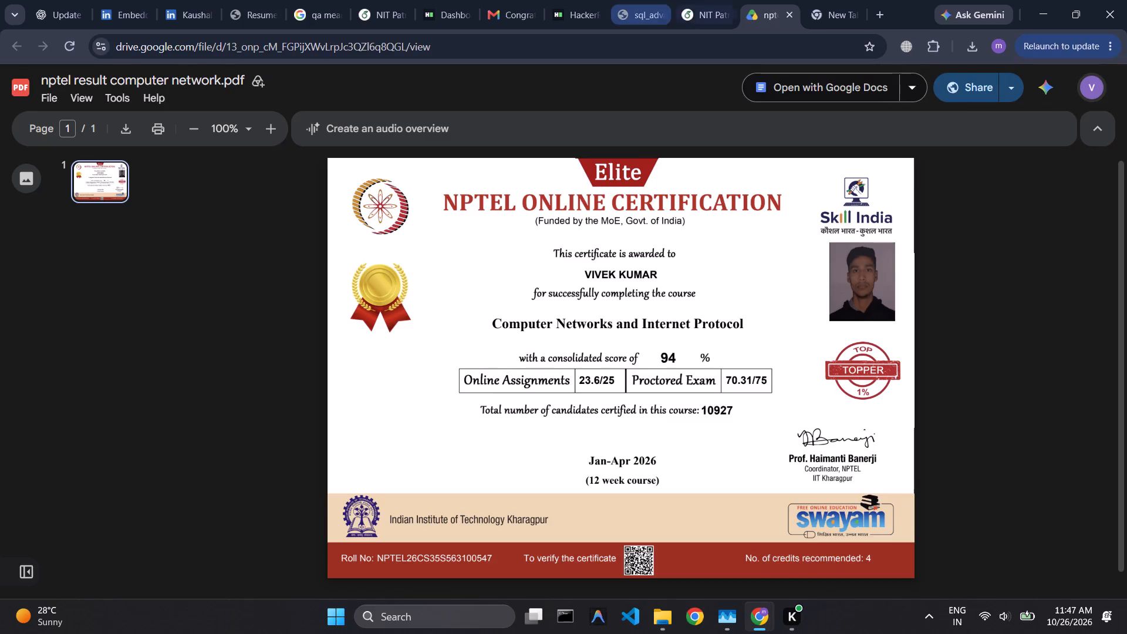
pyautogui.click(789, 11)
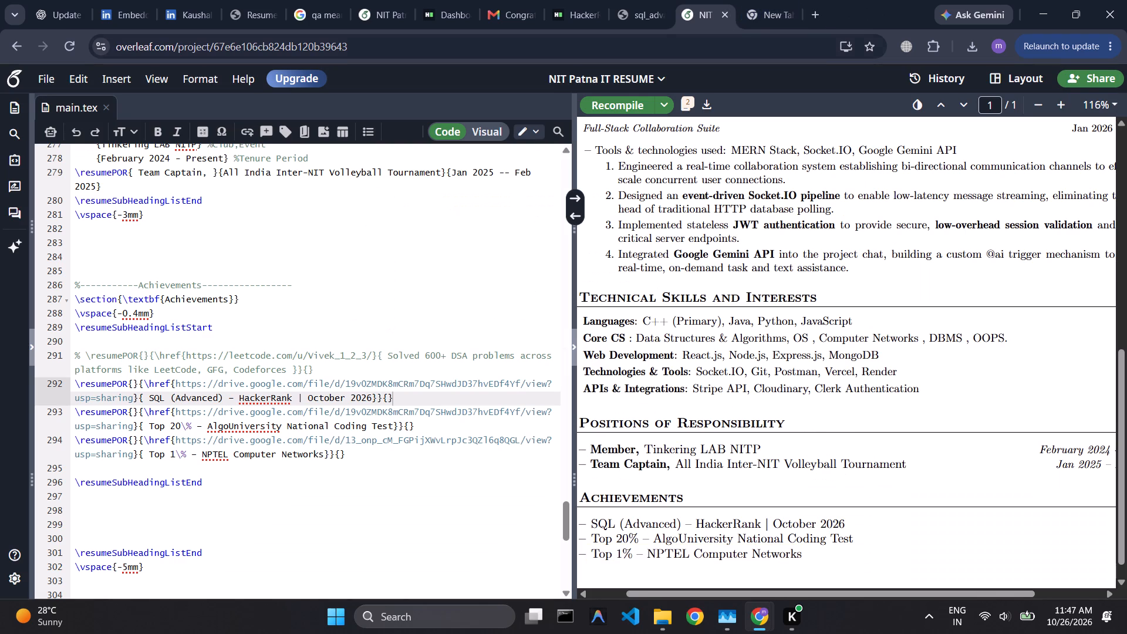
# Upload the "sql_advanced certificate" file from Downloads to Google Drive using the blank browser tab, and refresh the Drive file list.
pyautogui.click(831, 3)
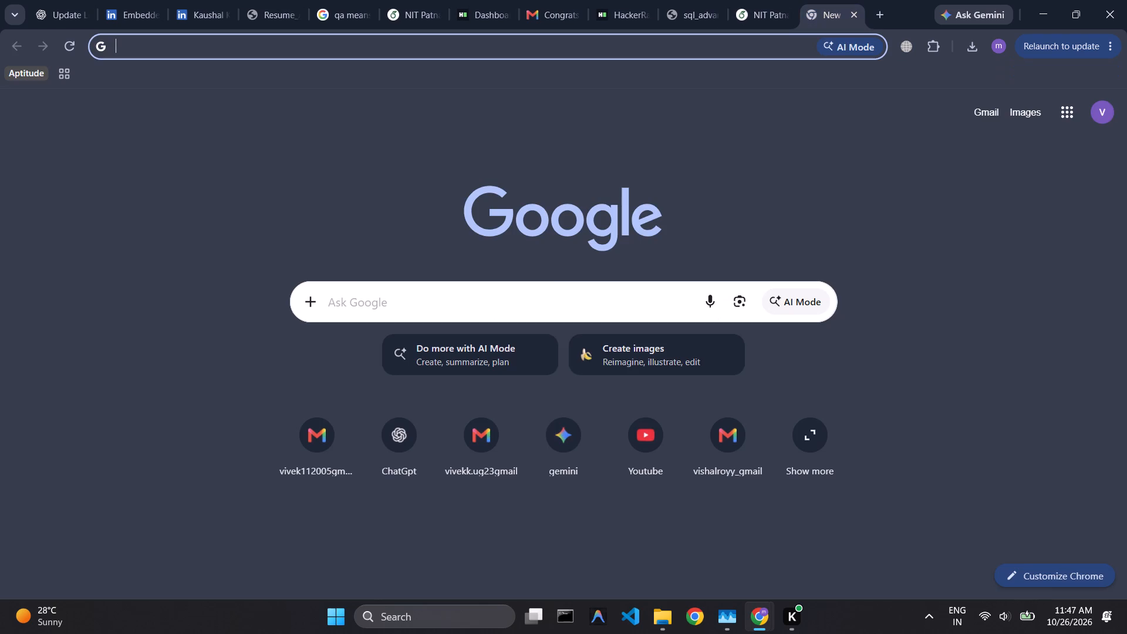
pyautogui.click(1071, 116)
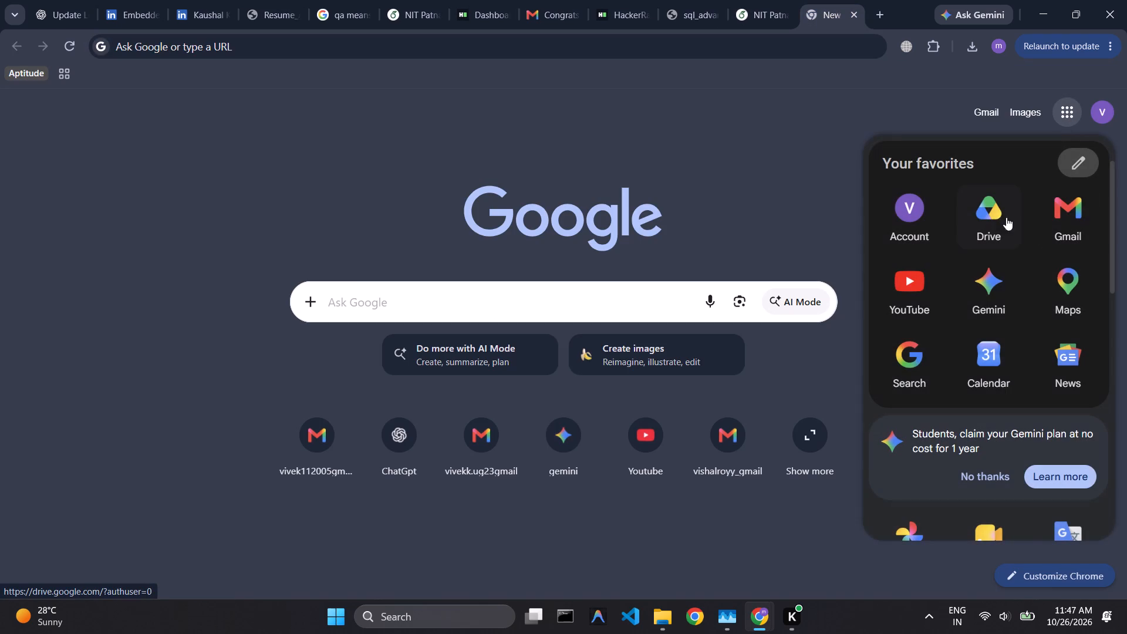
pyautogui.click(995, 222)
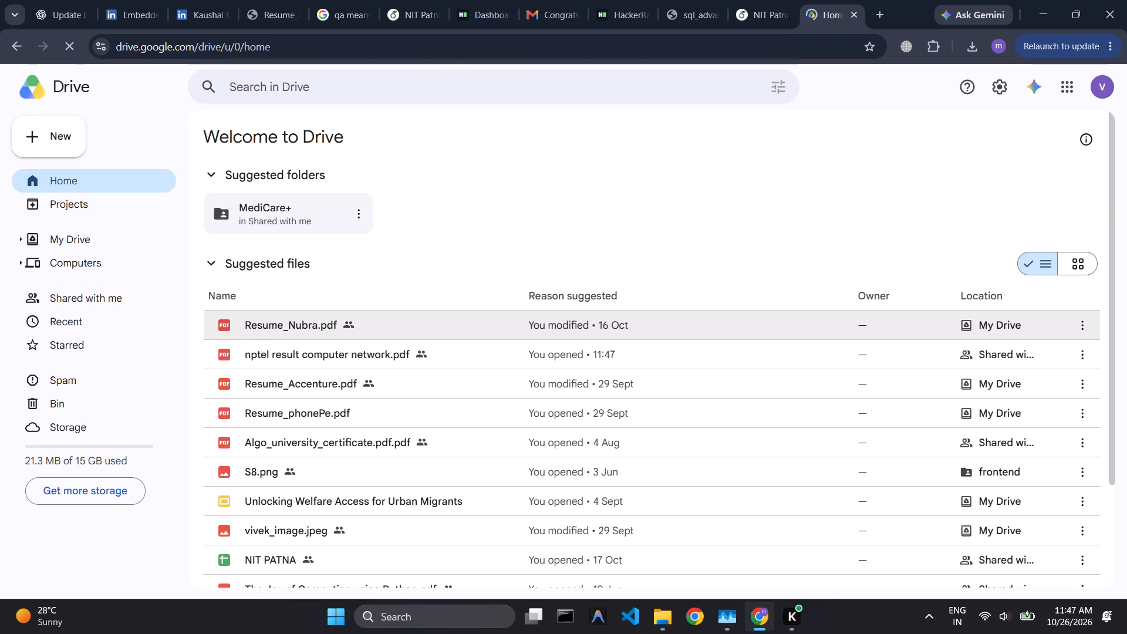
pyautogui.click(58, 140)
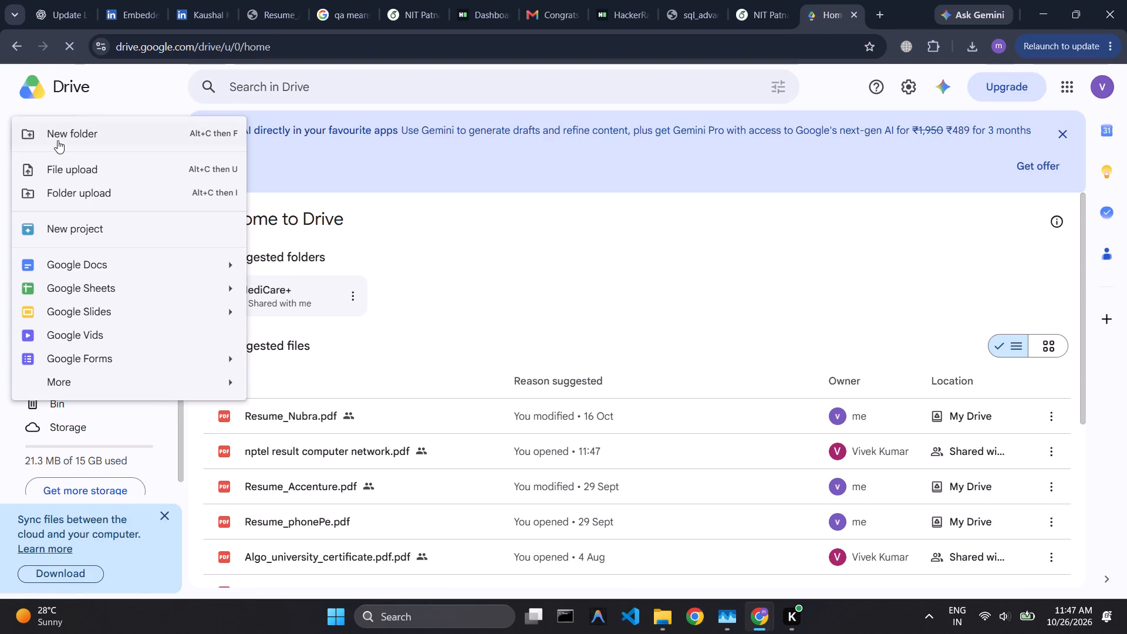
pyautogui.click(89, 168)
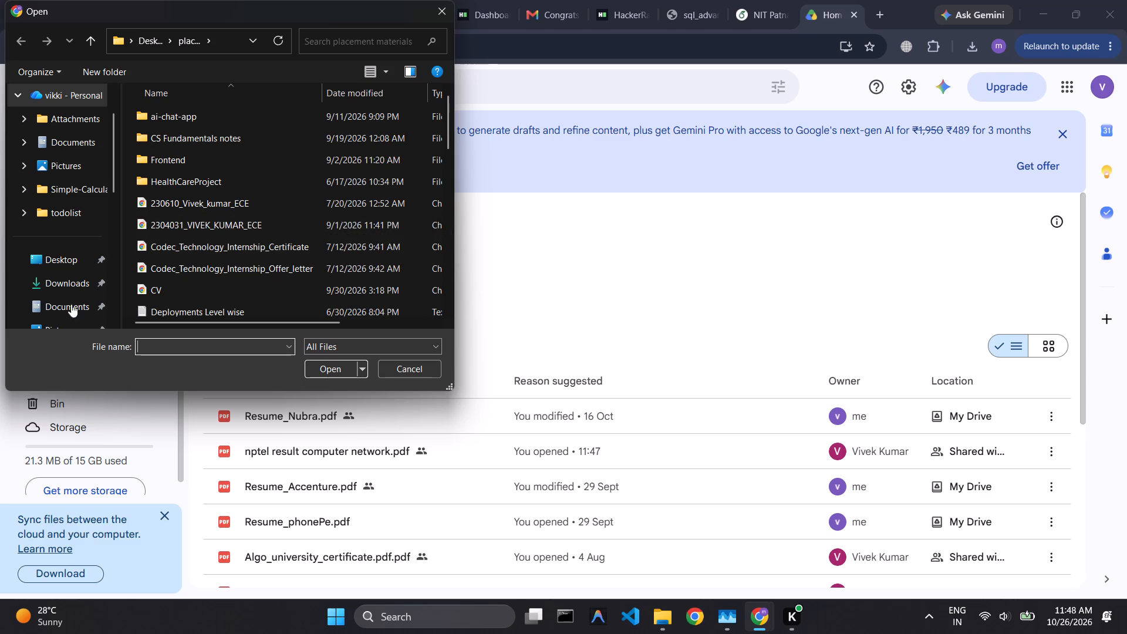
pyautogui.click(58, 286)
pyautogui.click(195, 132)
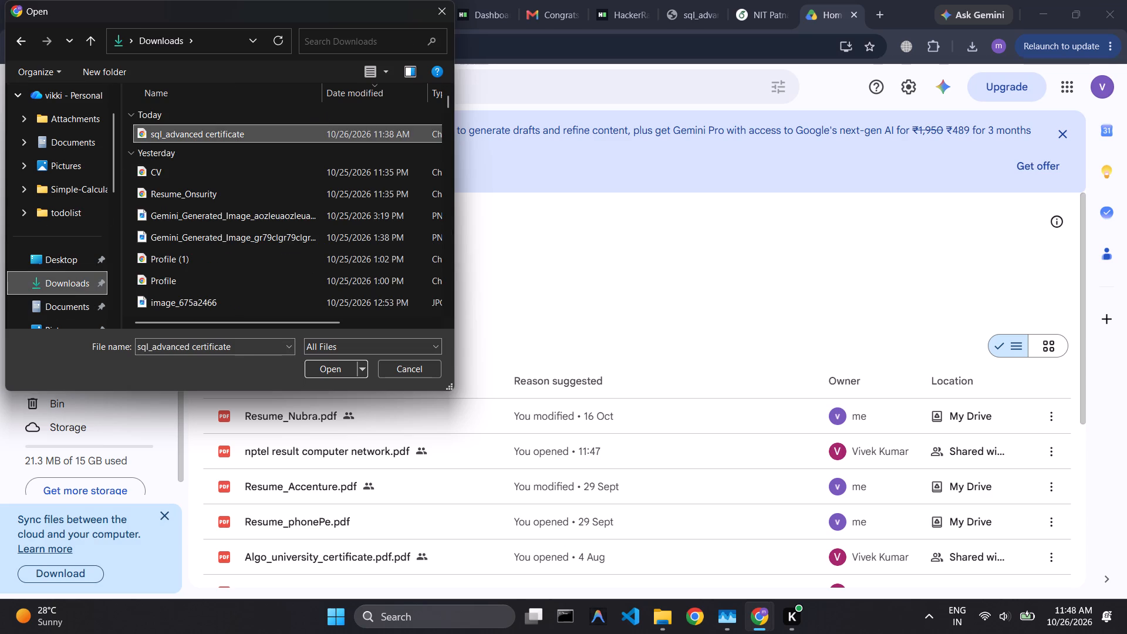
pyautogui.click(324, 370)
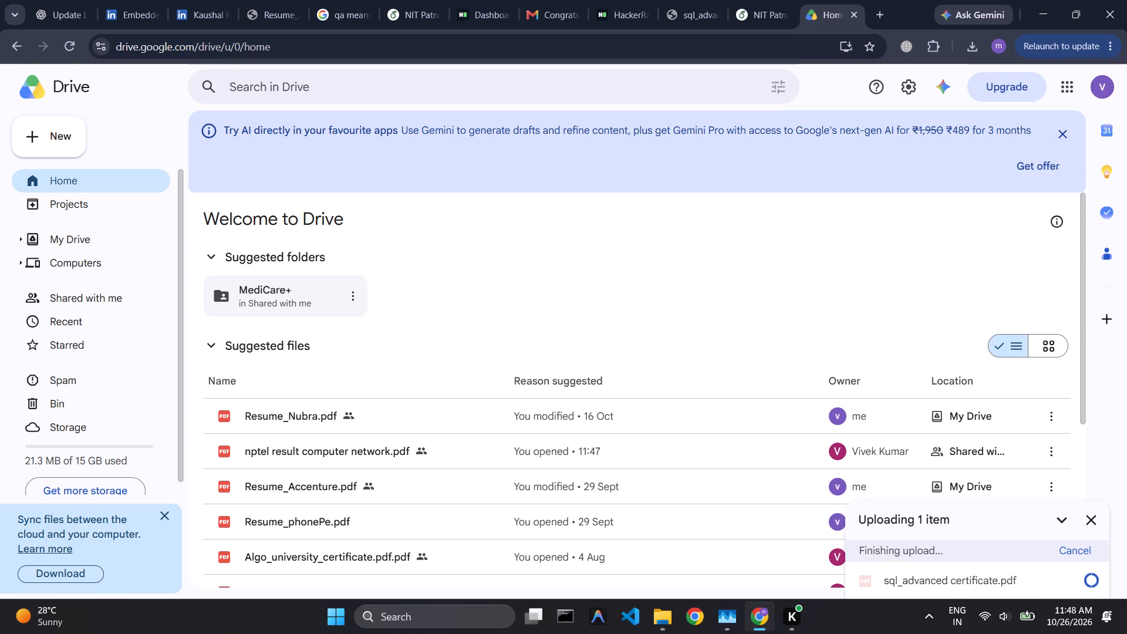
pyautogui.hotkey('ctrl', 'r')
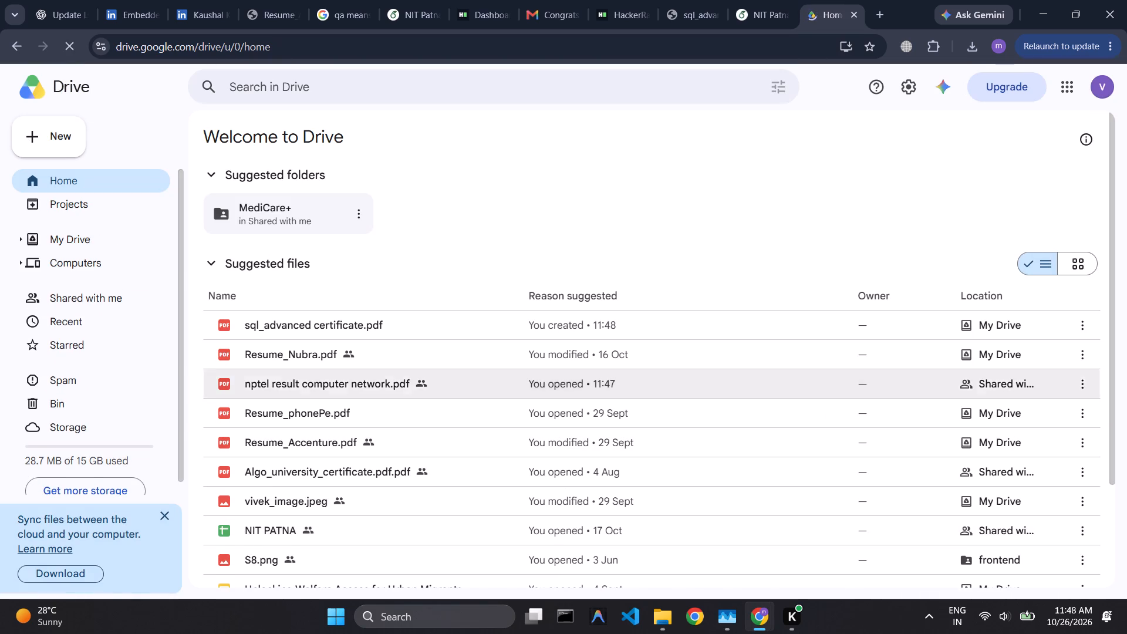
# Share sql_advanced certificate.pdf in Drive with "Anyone with the link" and copy its link.
pyautogui.rightClick(737, 424)
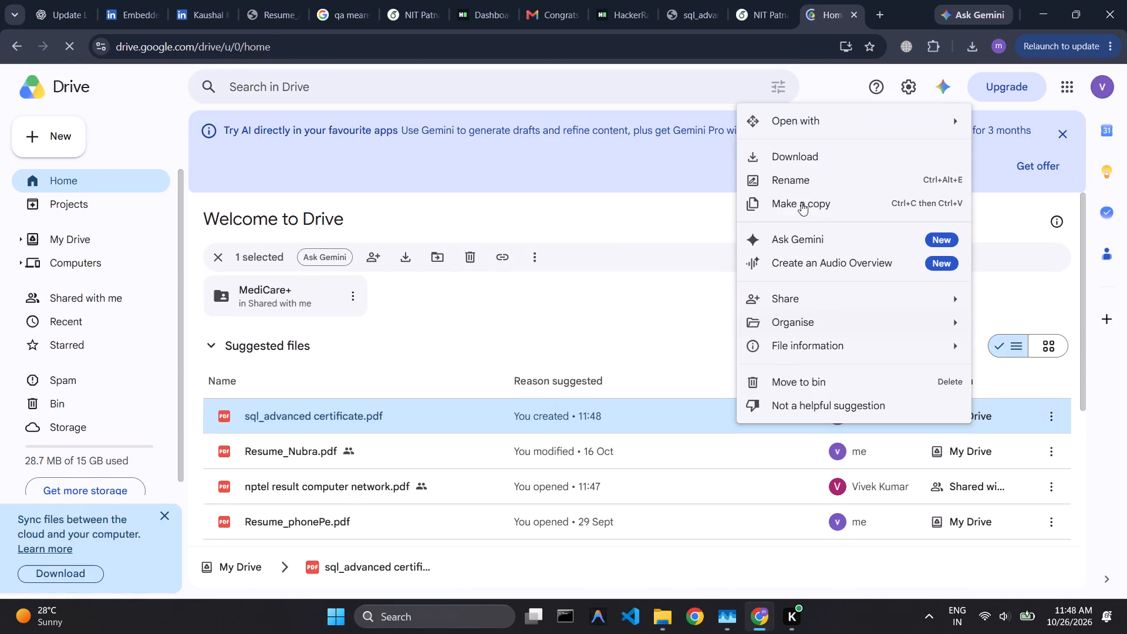
pyautogui.click(654, 297)
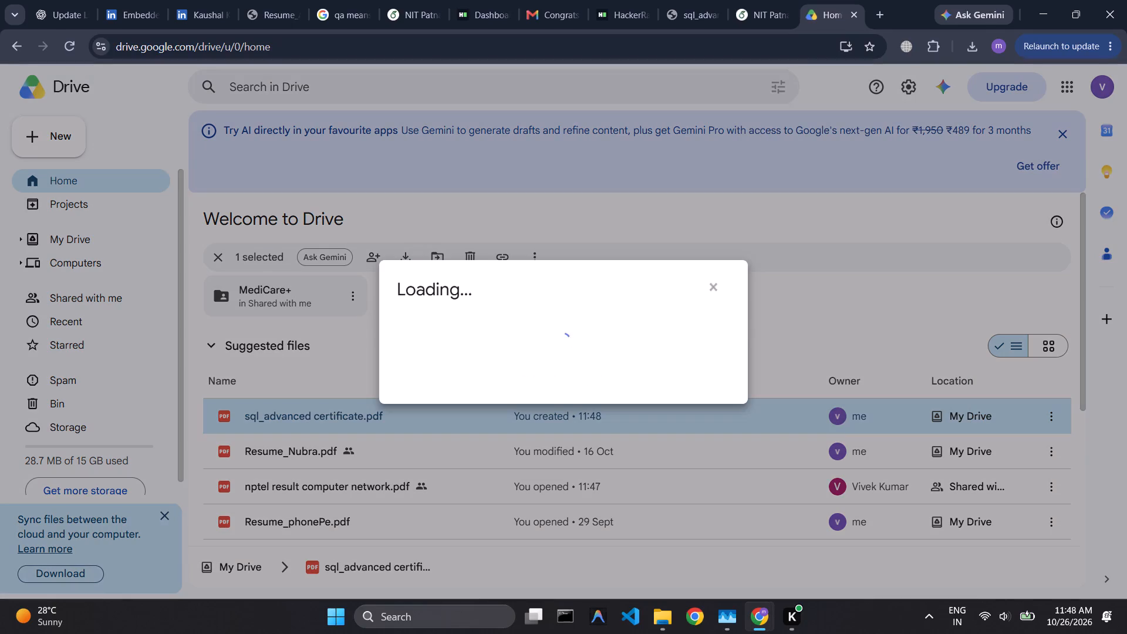
pyautogui.click(452, 402)
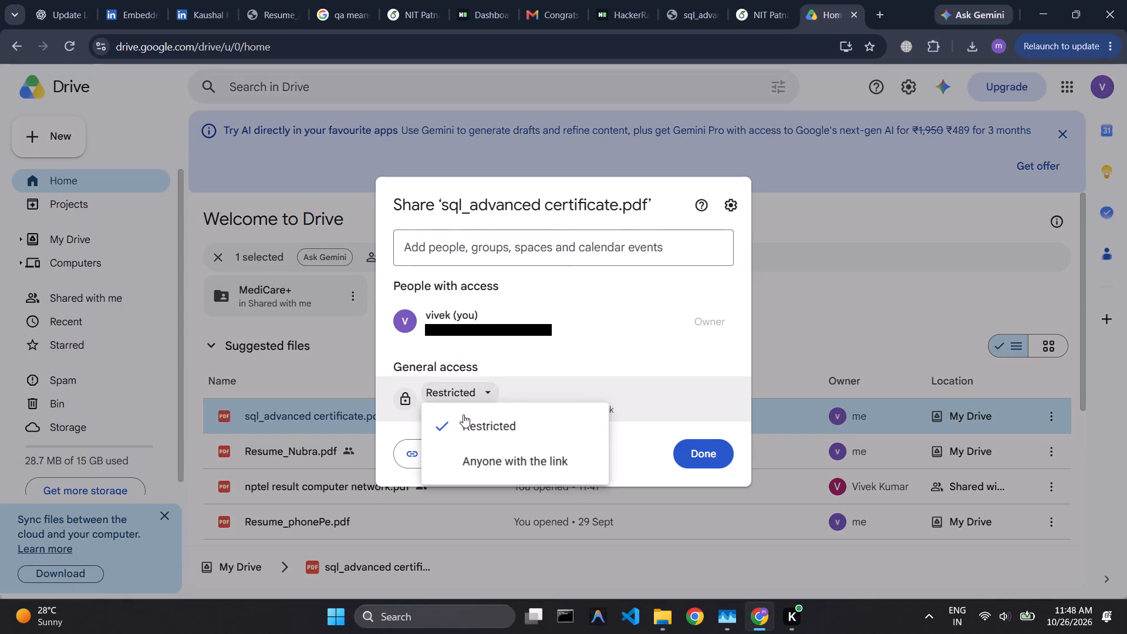
pyautogui.click(481, 451)
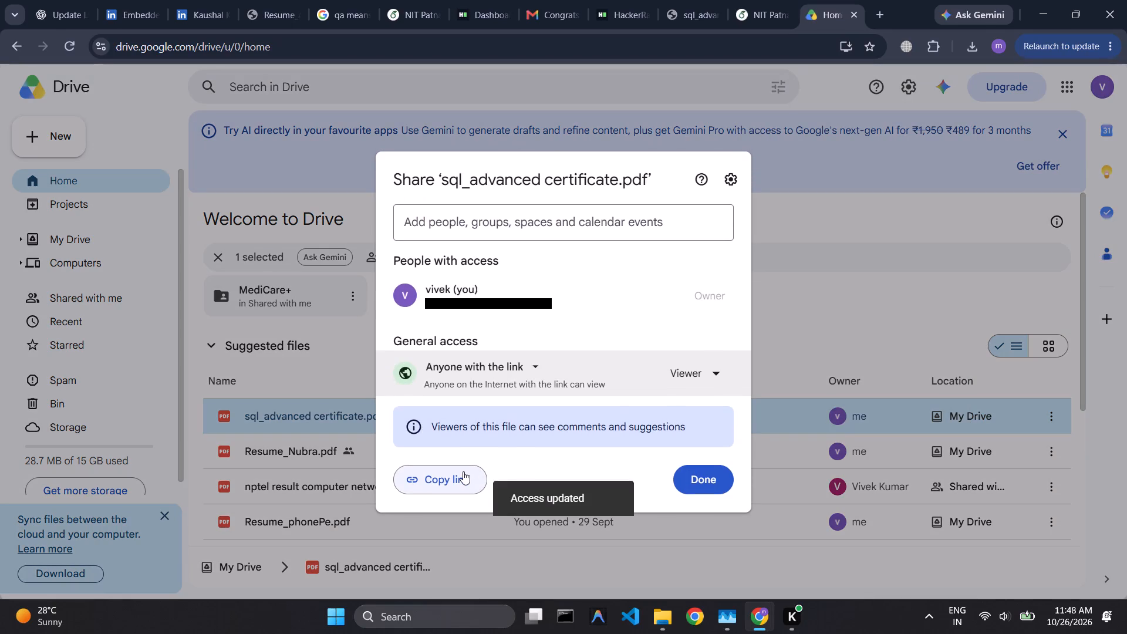
pyautogui.click(463, 471)
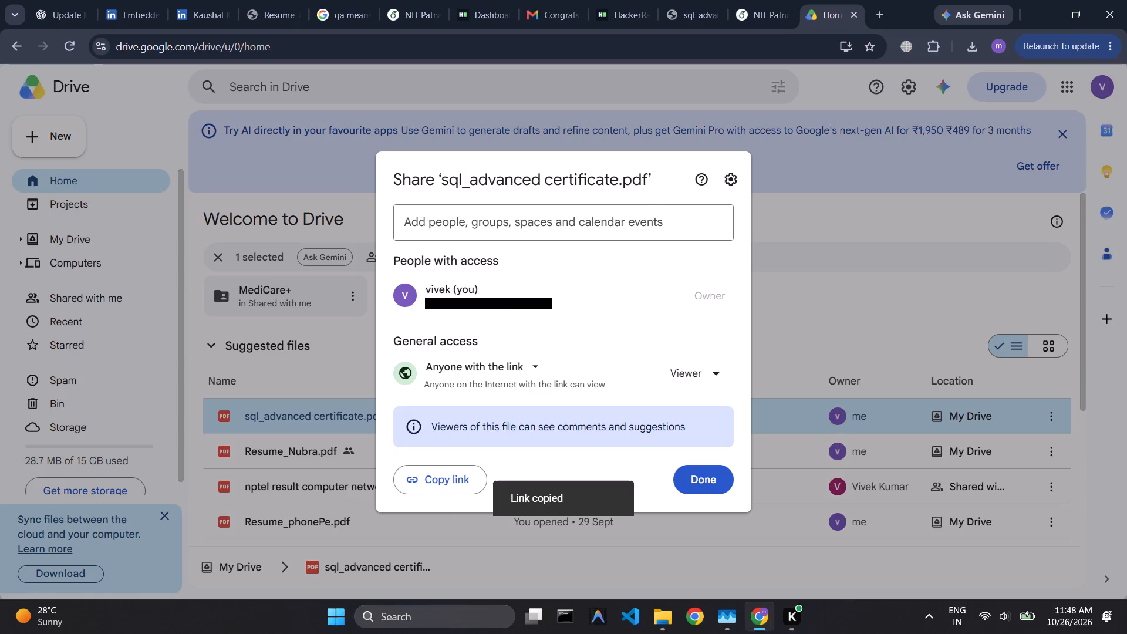
pyautogui.click(844, 221)
# Back in Overleaf, replace the URL in the SQL (Advanced) – HackerRank entry on line 292 with the copied Drive link.
pyautogui.click(754, 7)
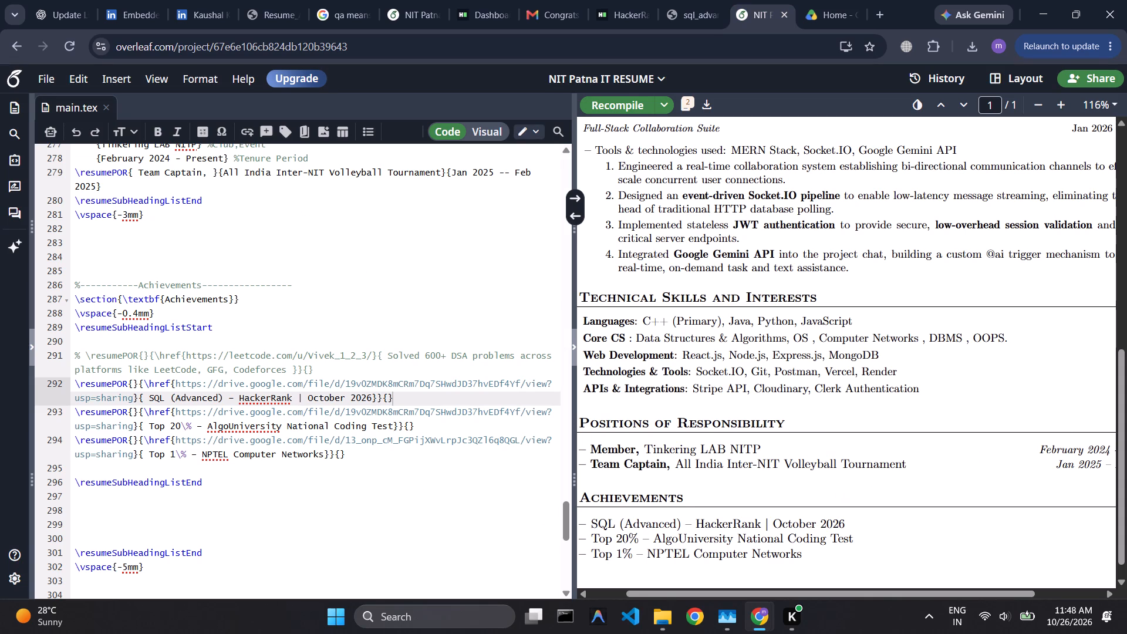
pyautogui.moveTo(176, 386); pyautogui.dragTo(134, 397)
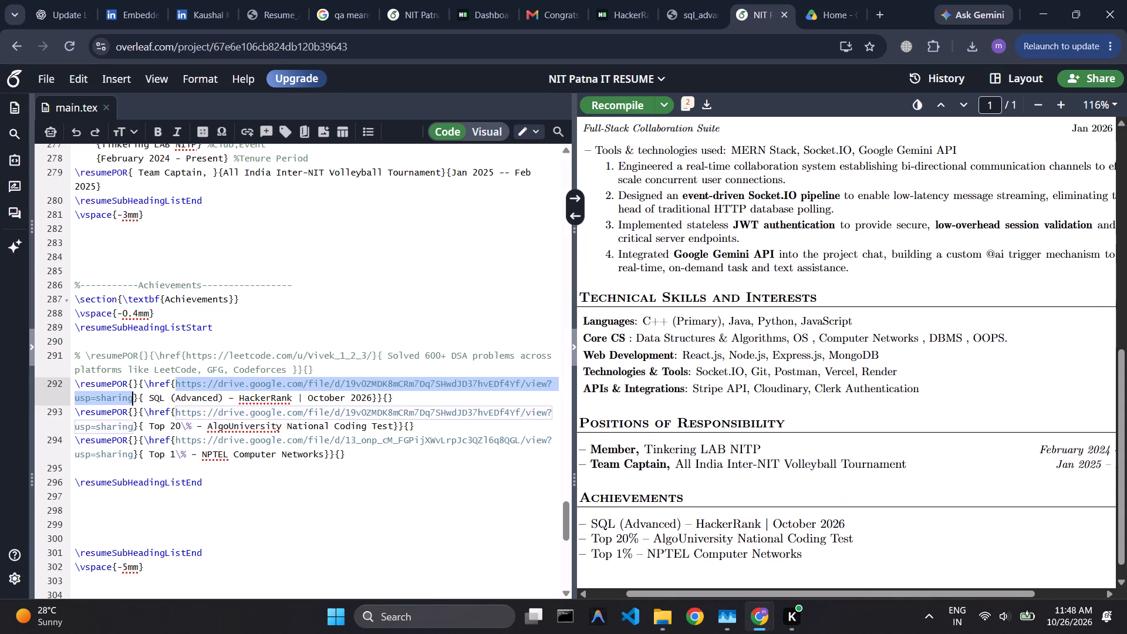
pyautogui.moveTo(134, 397); pyautogui.dragTo(133, 397)
pyautogui.hotkey('ctrl', 'v')
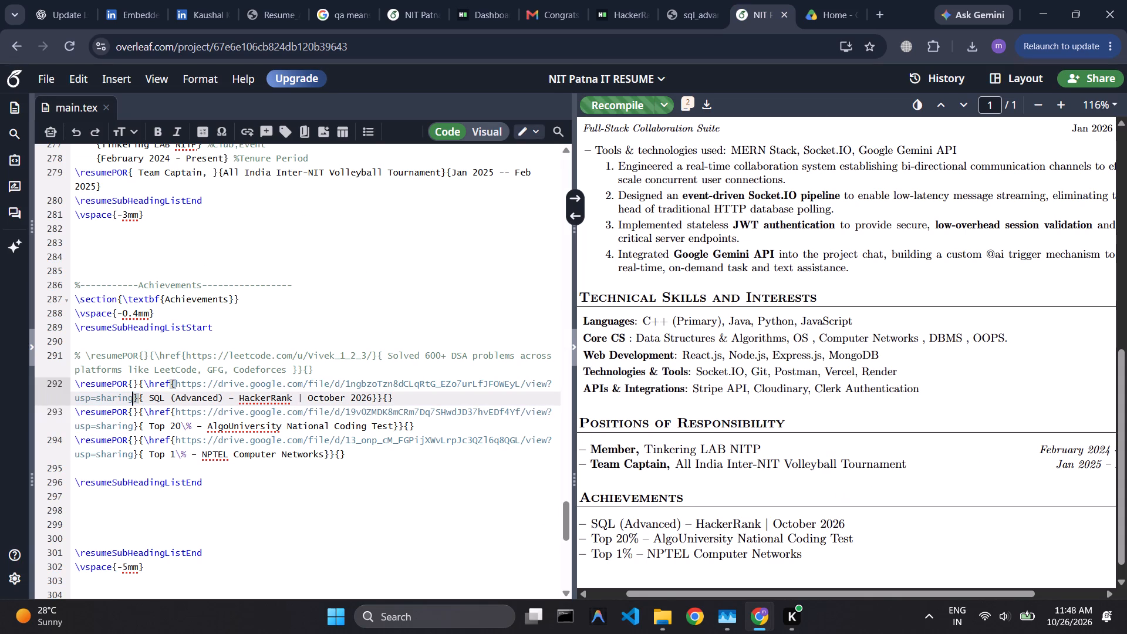
pyautogui.click(416, 390)
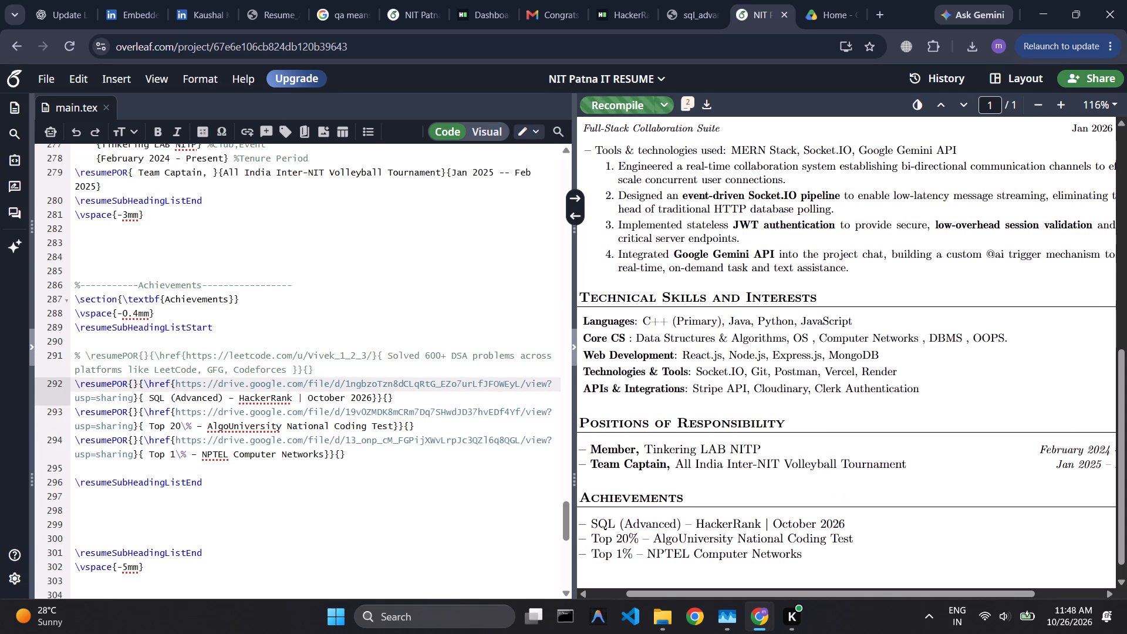
pyautogui.click(409, 396)
pyautogui.click(431, 424)
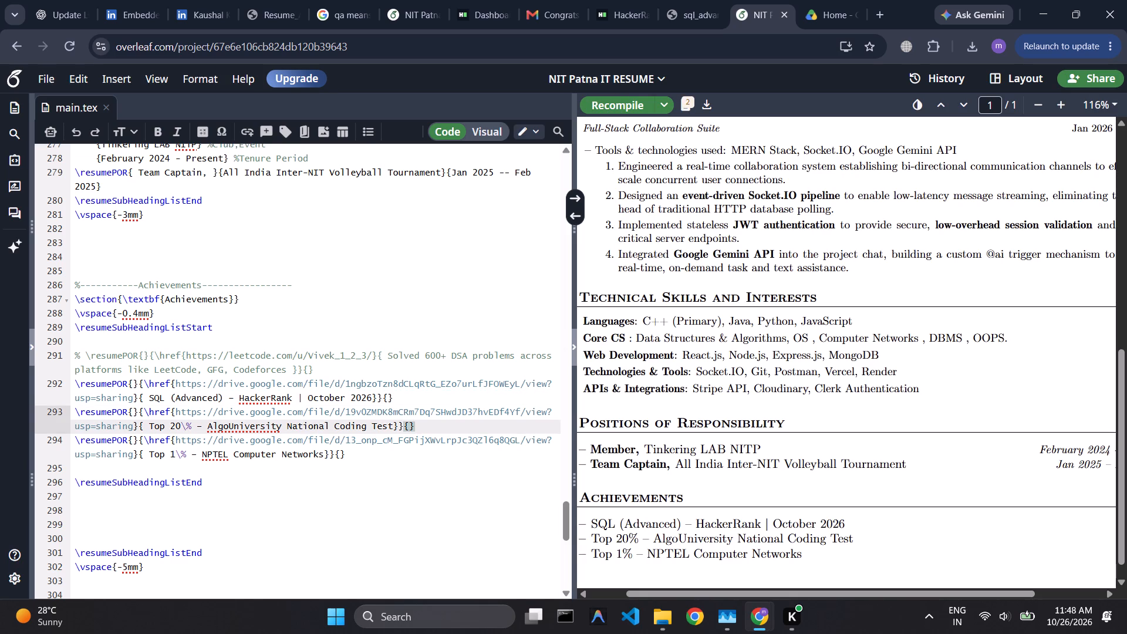
# Check the certificate linked from the SQL (Advanced) achievement in the PDF preview, and return to the resume with the Drive pages closed.
pyautogui.scroll(-1, 775, 413)
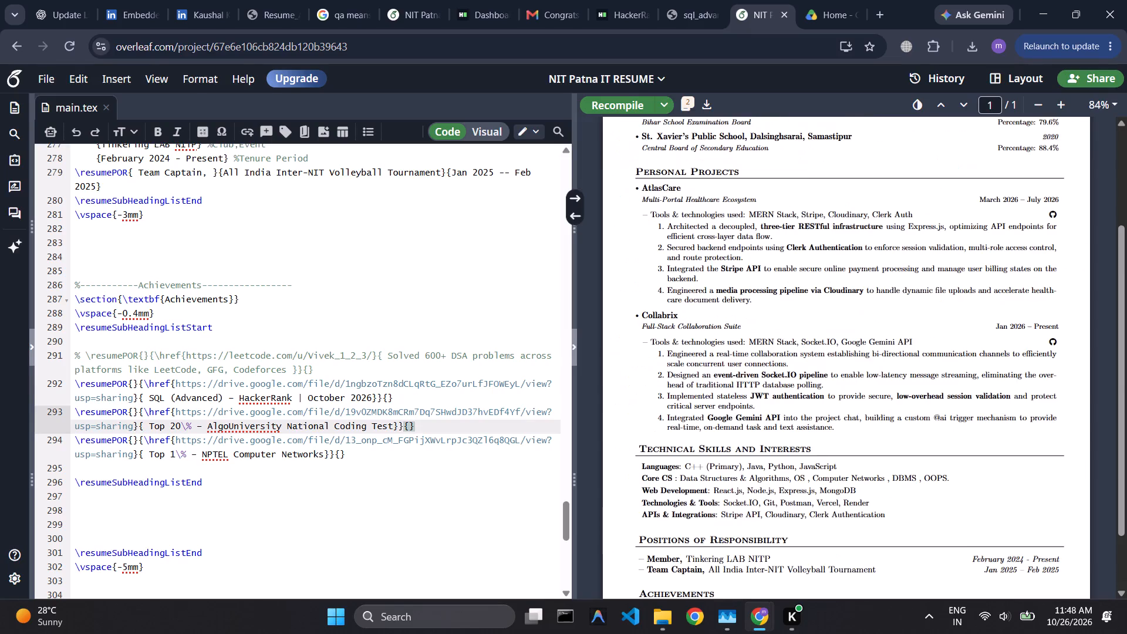
pyautogui.scroll(-2, 759, 574)
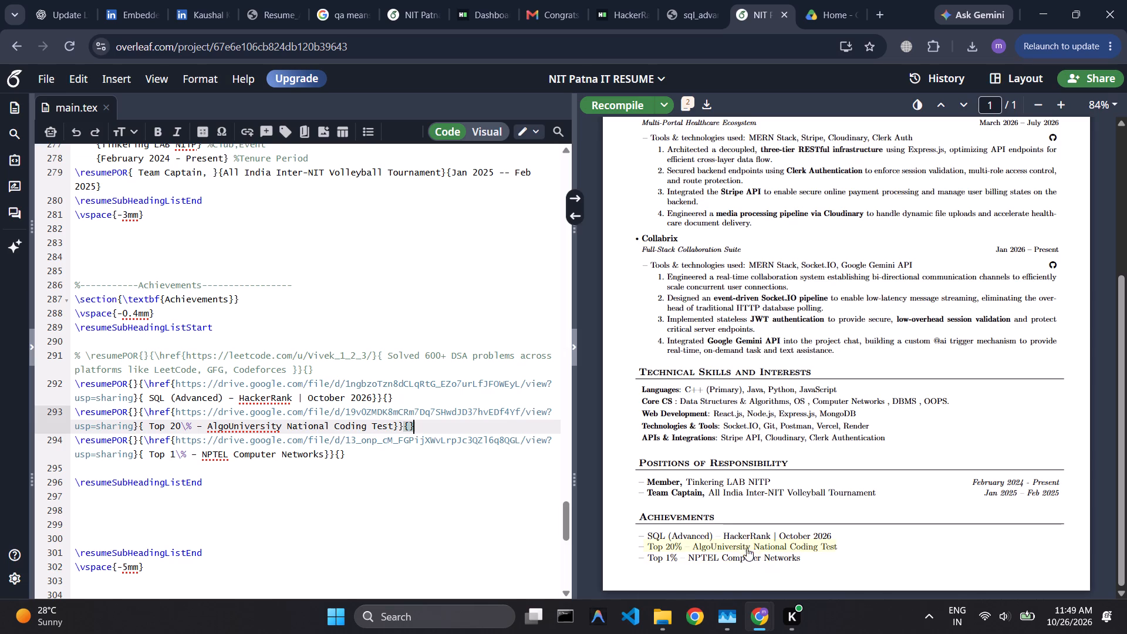
pyautogui.click(738, 535)
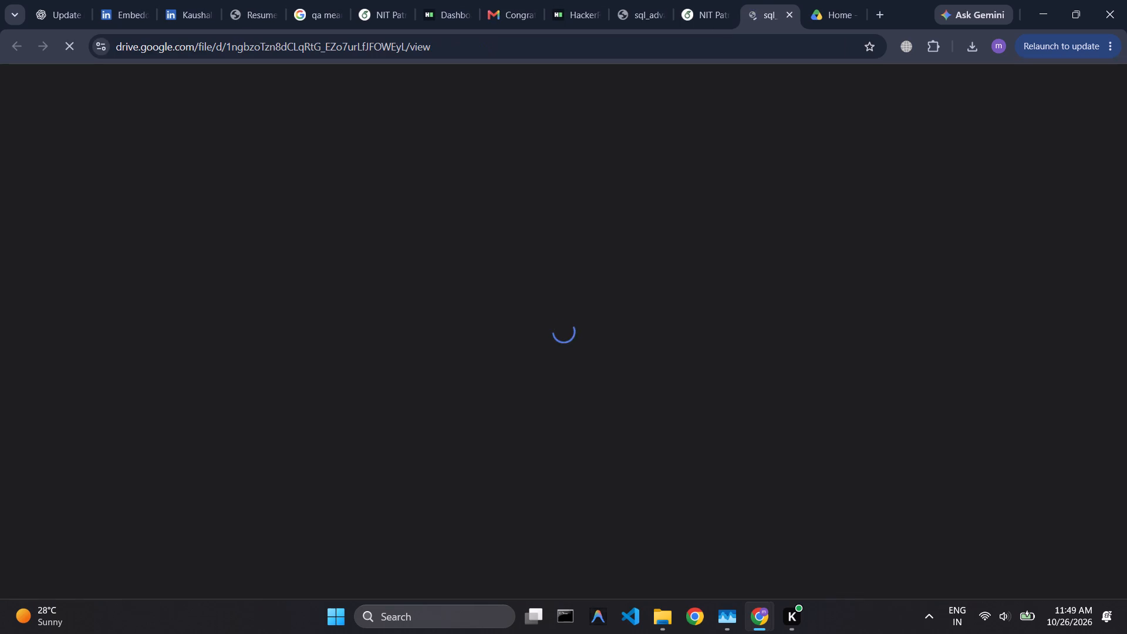
pyautogui.scroll(-1, 718, 357)
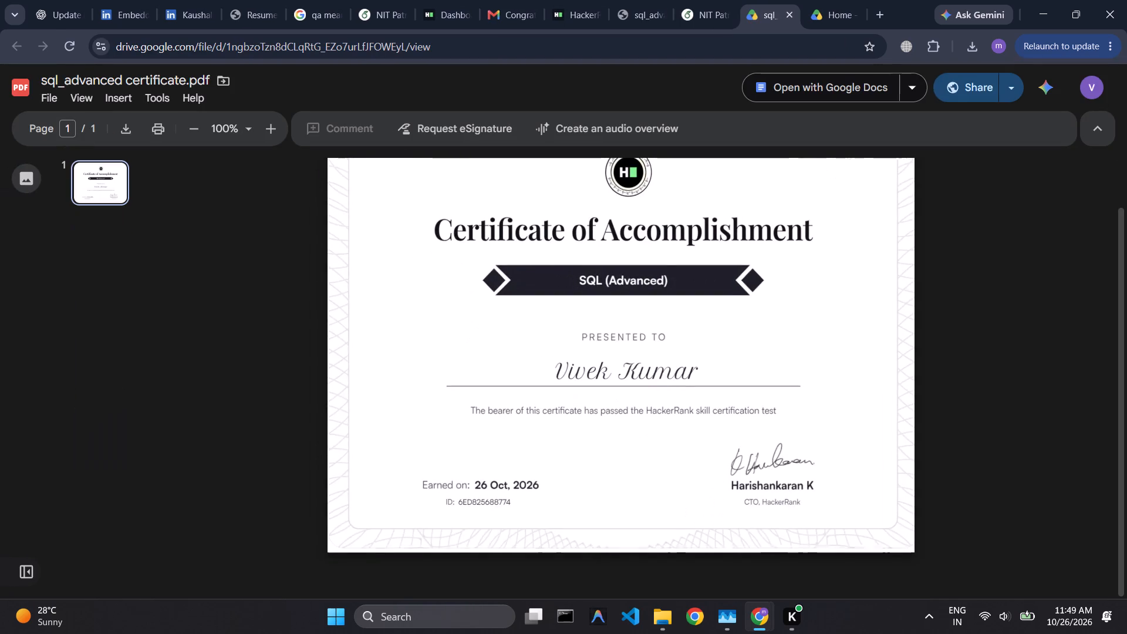
pyautogui.scroll(-1, 718, 357)
pyautogui.scroll(1, 718, 357)
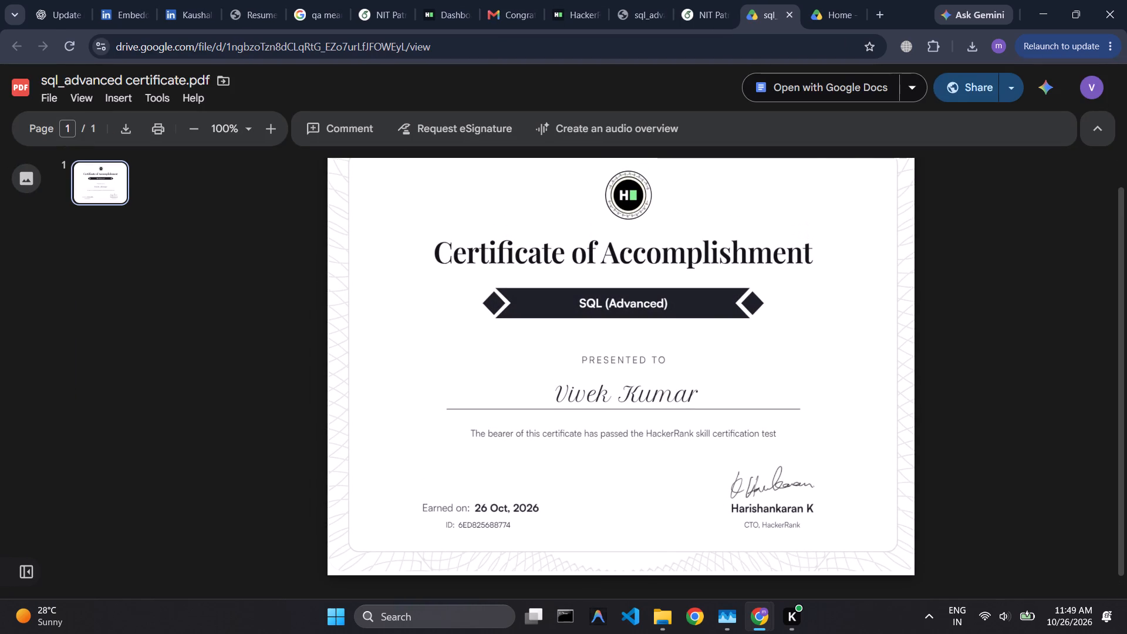
pyautogui.click(790, 12)
pyautogui.click(790, 12)
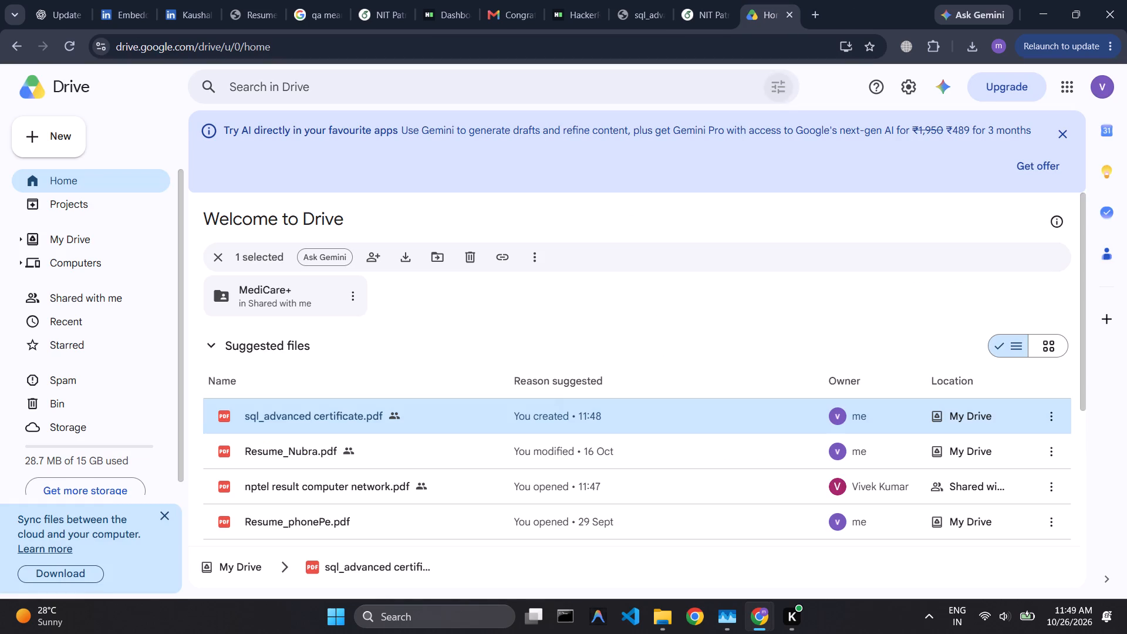
pyautogui.click(793, 12)
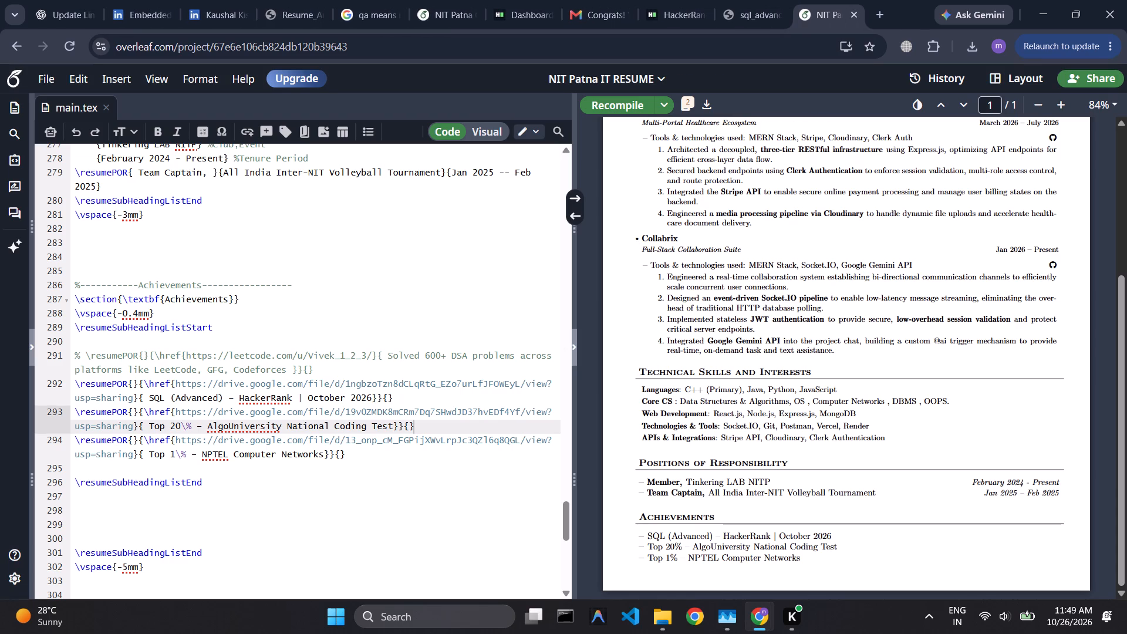
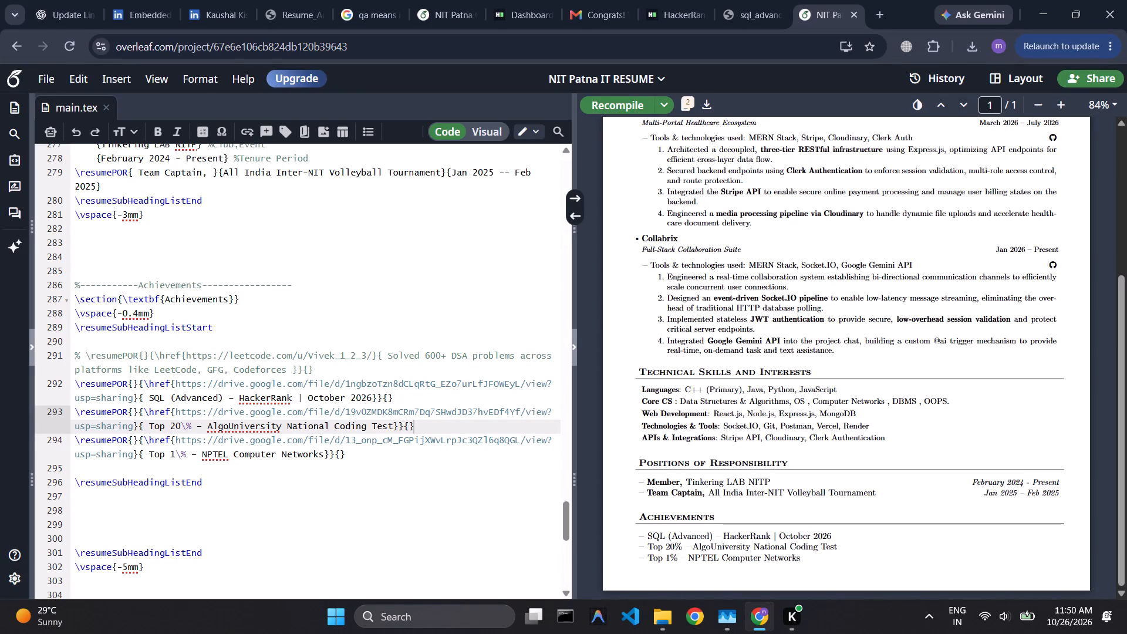
# Download the compiled NIT Patna IT RESUME as a PDF.
pyautogui.scroll(6, 1072, 243)
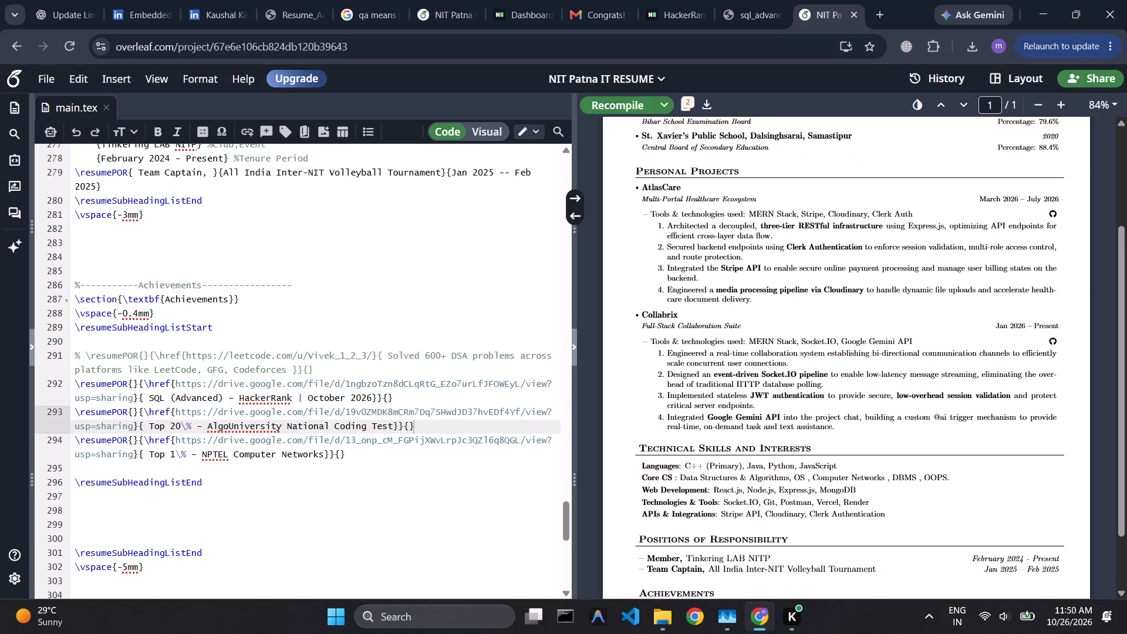
pyautogui.scroll(-1, 1072, 243)
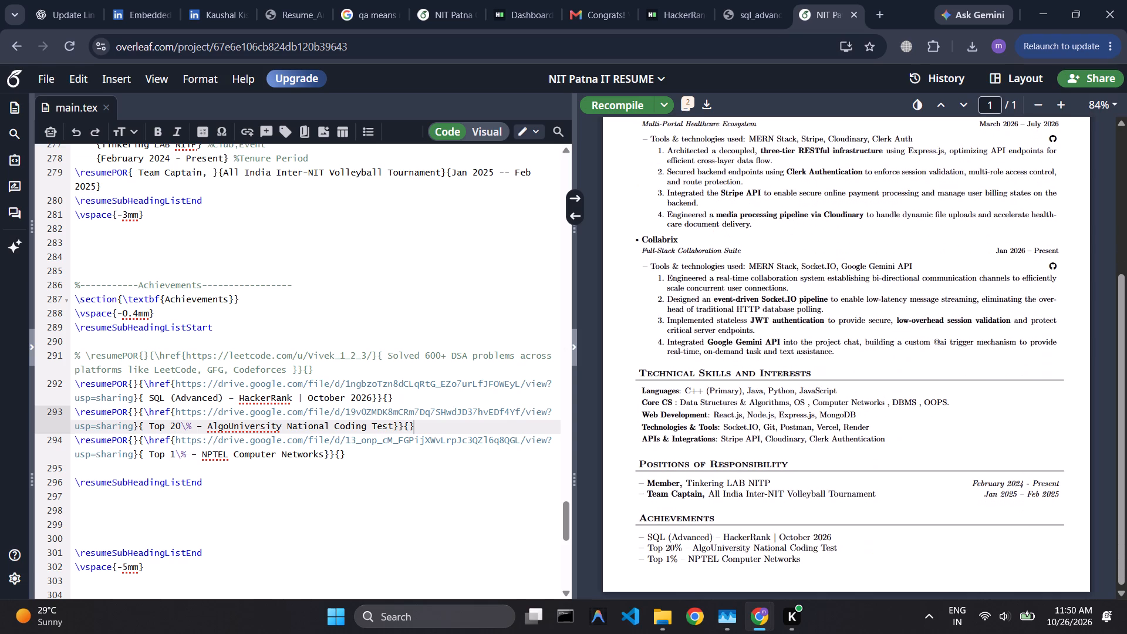
pyautogui.scroll(-2, 1072, 243)
pyautogui.click(699, 104)
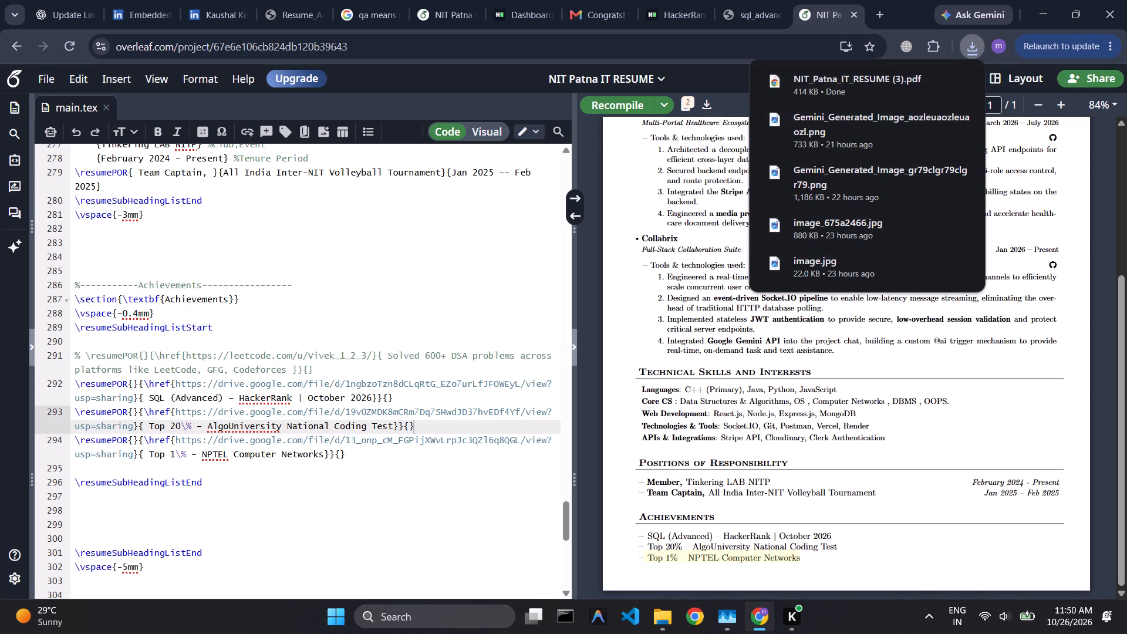
# Copy NIT_Patna_IT_RESUME (3) from the Downloads folder into the placement materials folder on the Desktop, using File Explorer.
pyautogui.click(655, 619)
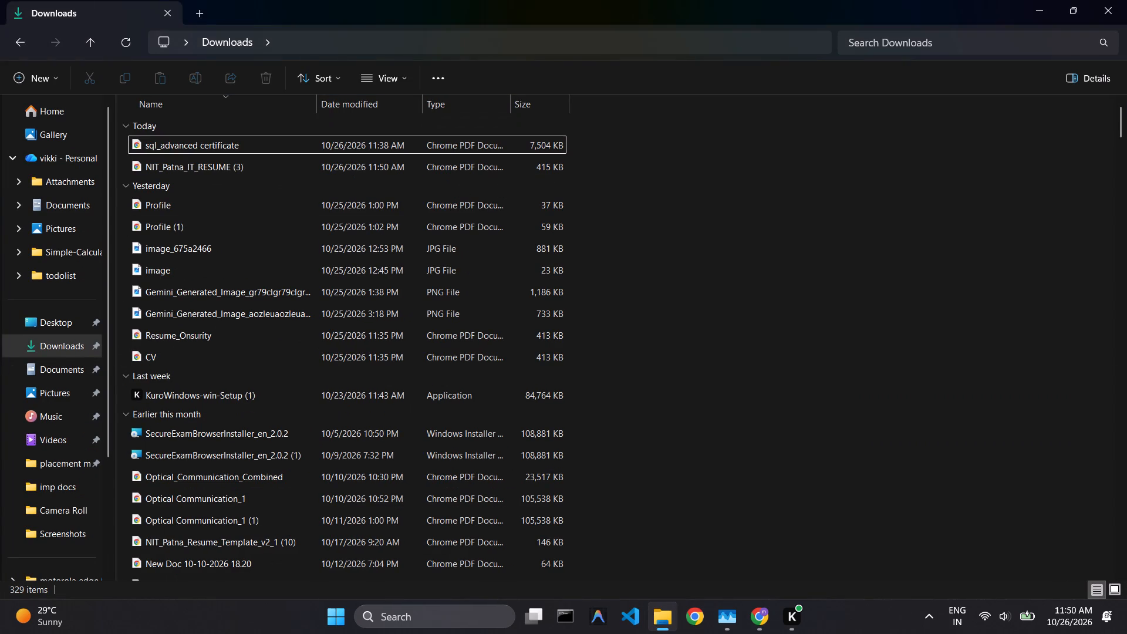
pyautogui.hotkey('ctrl', 'r')
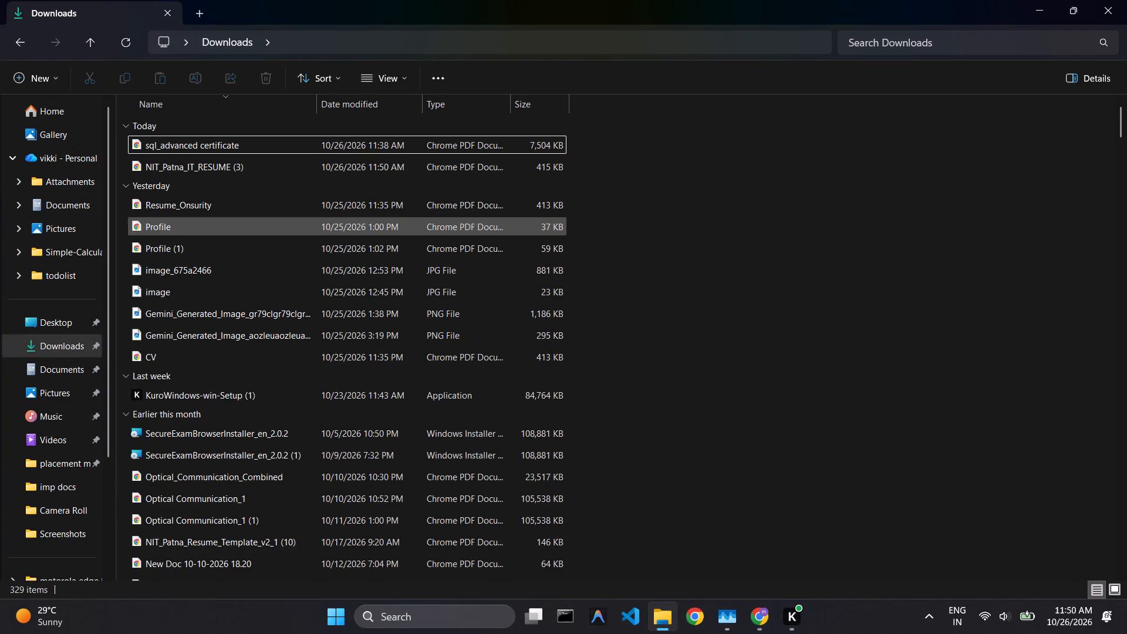
pyautogui.click(223, 173)
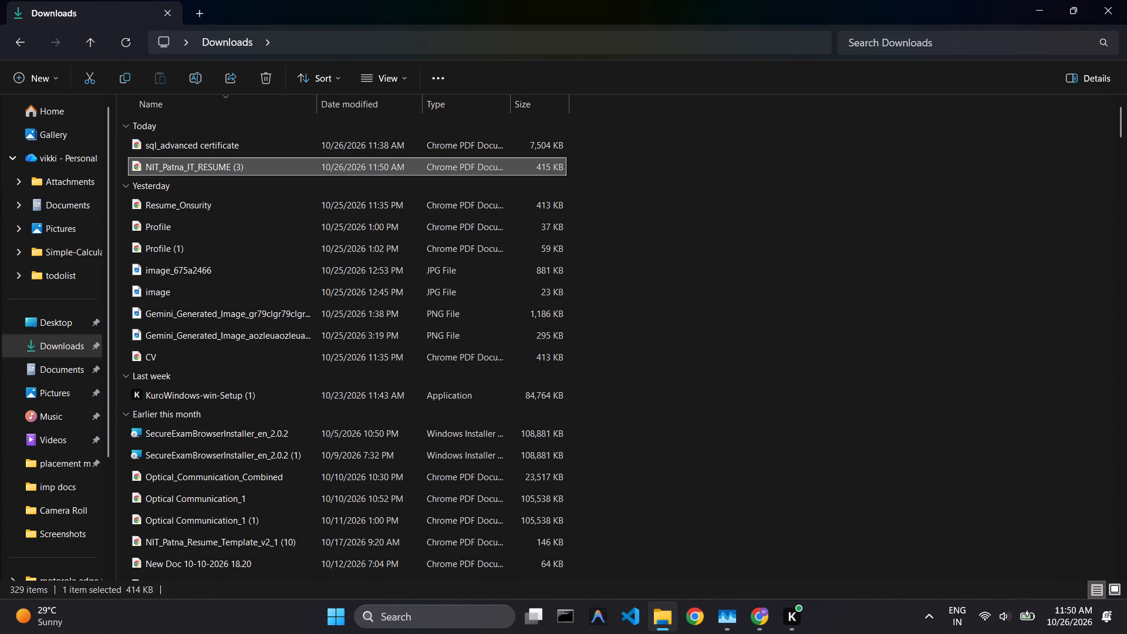
pyautogui.rightClick(256, 173)
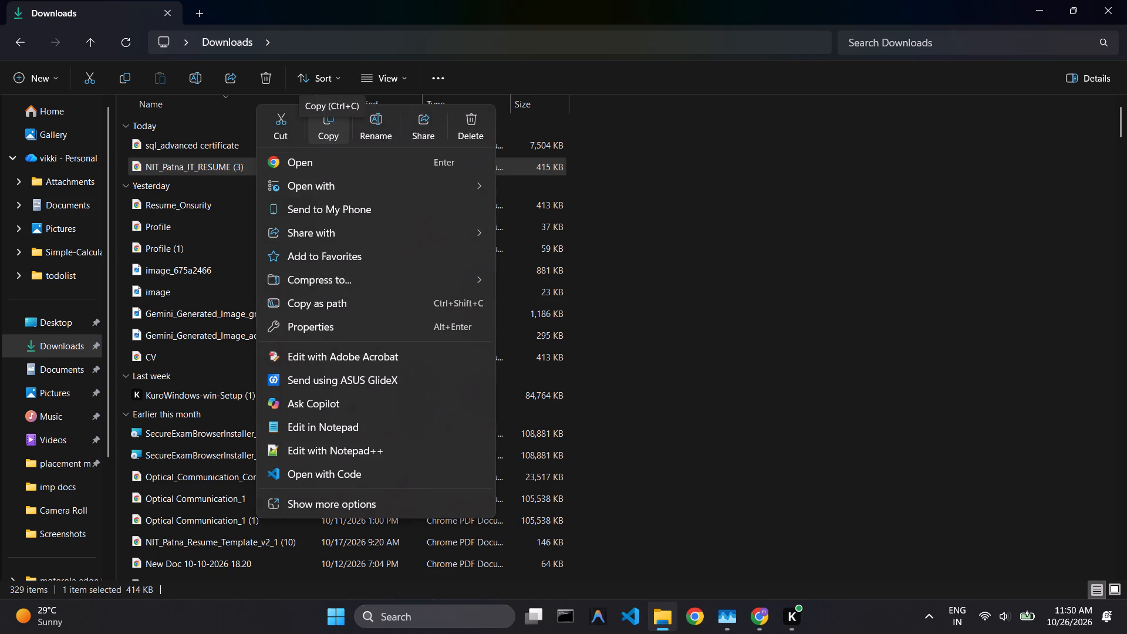
pyautogui.click(329, 129)
pyautogui.click(55, 324)
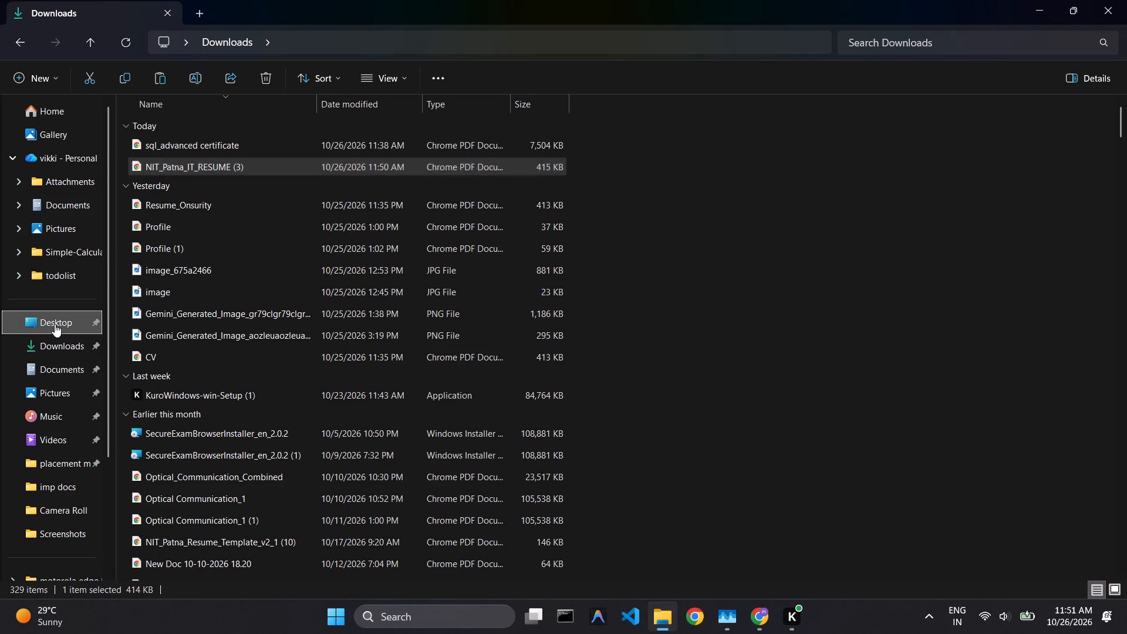
pyautogui.doubleClick(529, 209)
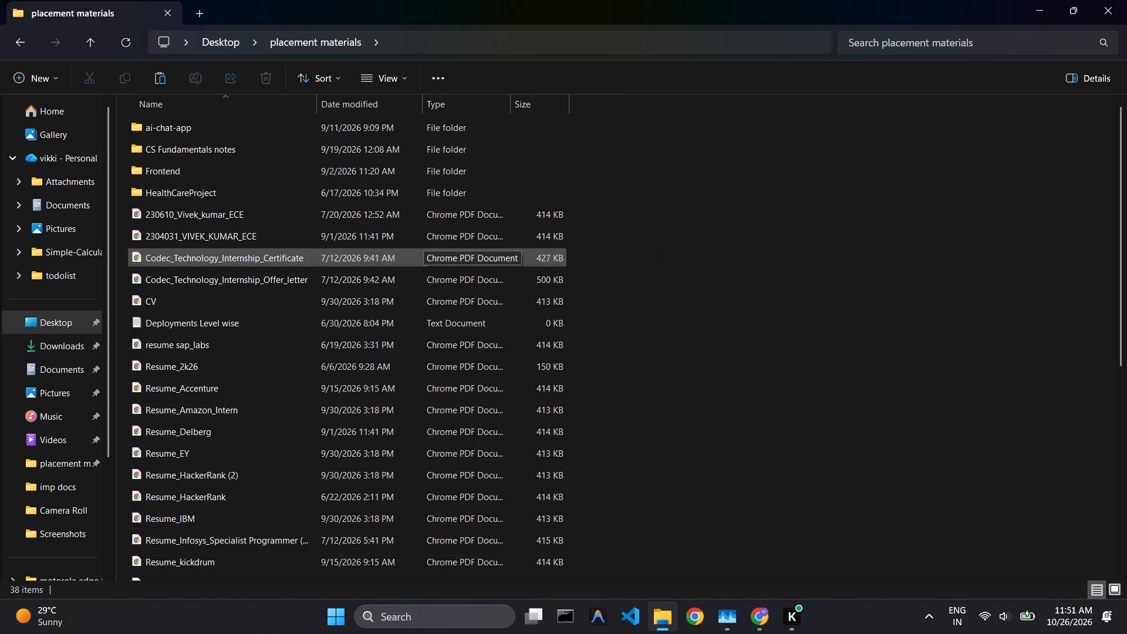
pyautogui.hotkey('ctrl', 'v')
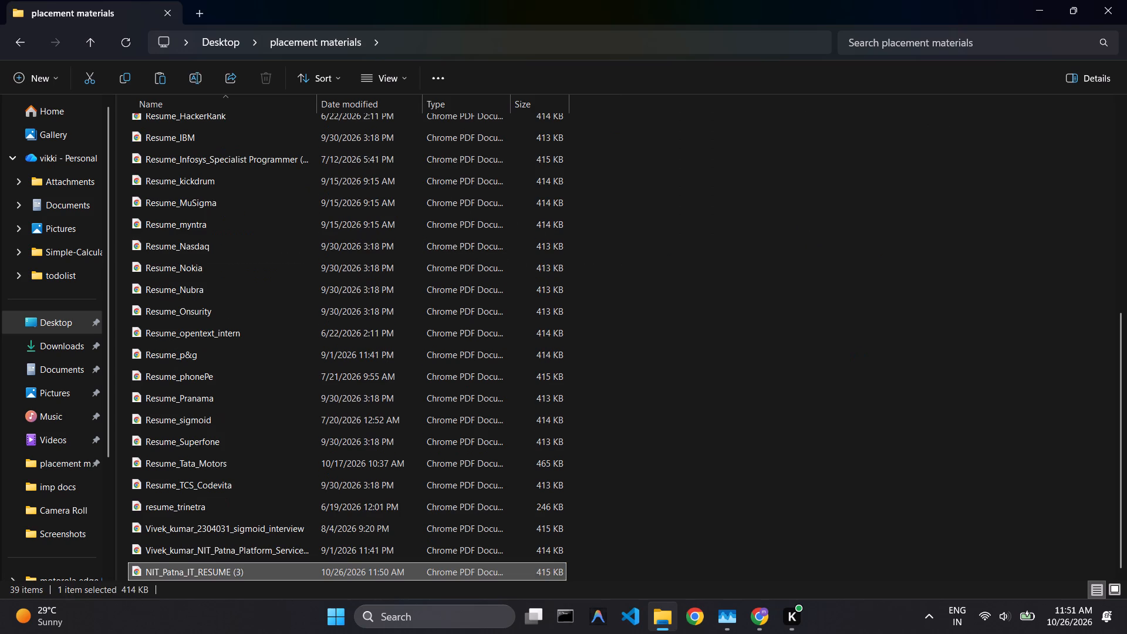
# Rename the copied NIT_Patna_IT_RESUME (3) file in placement materials as Resume.
pyautogui.scroll(-2, 751, 414)
pyautogui.press('F2')
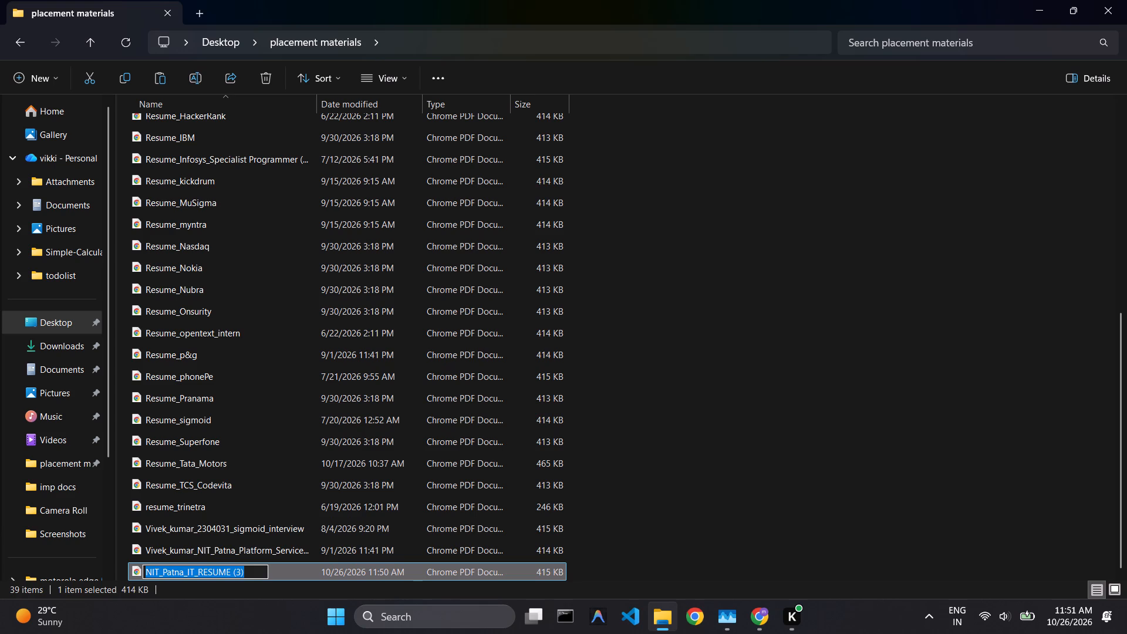
pyautogui.write('Resume')
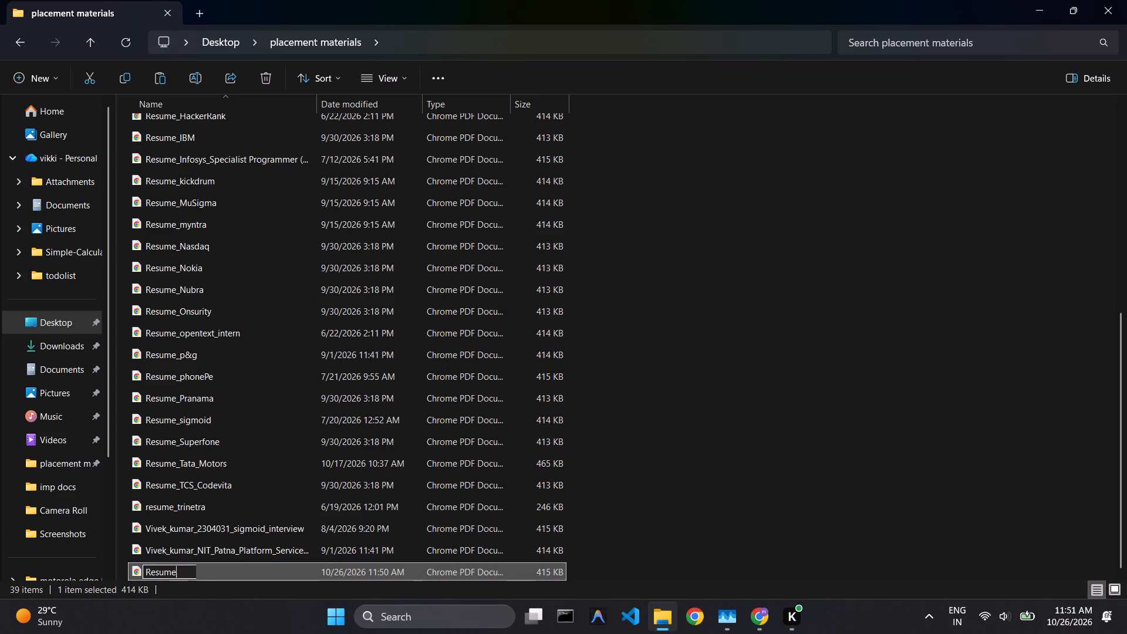
pyautogui.press('Return')
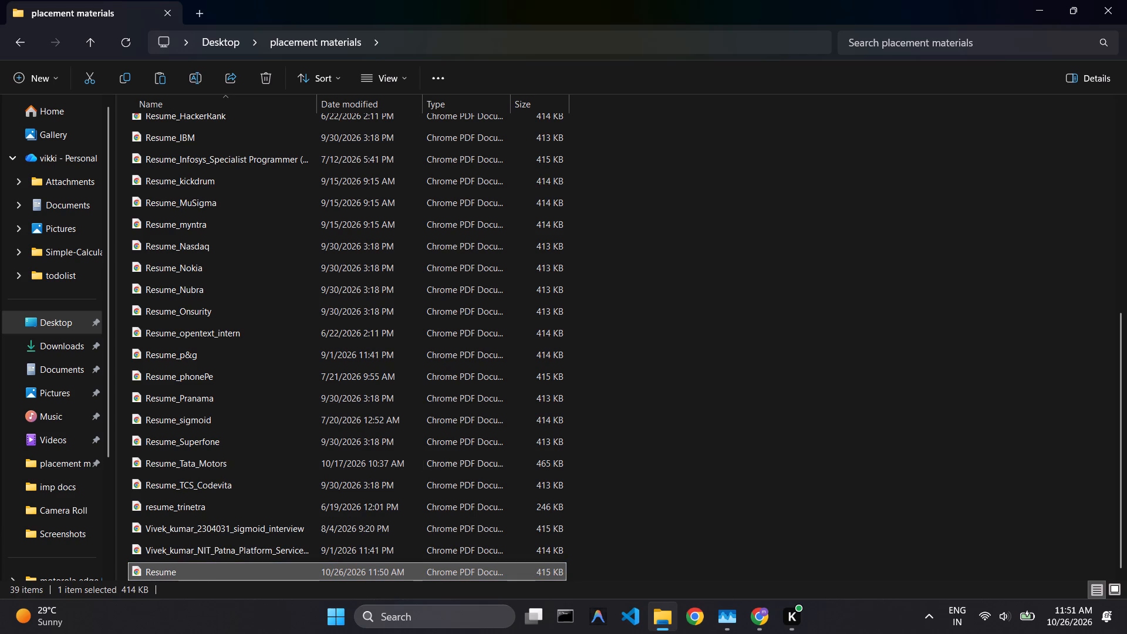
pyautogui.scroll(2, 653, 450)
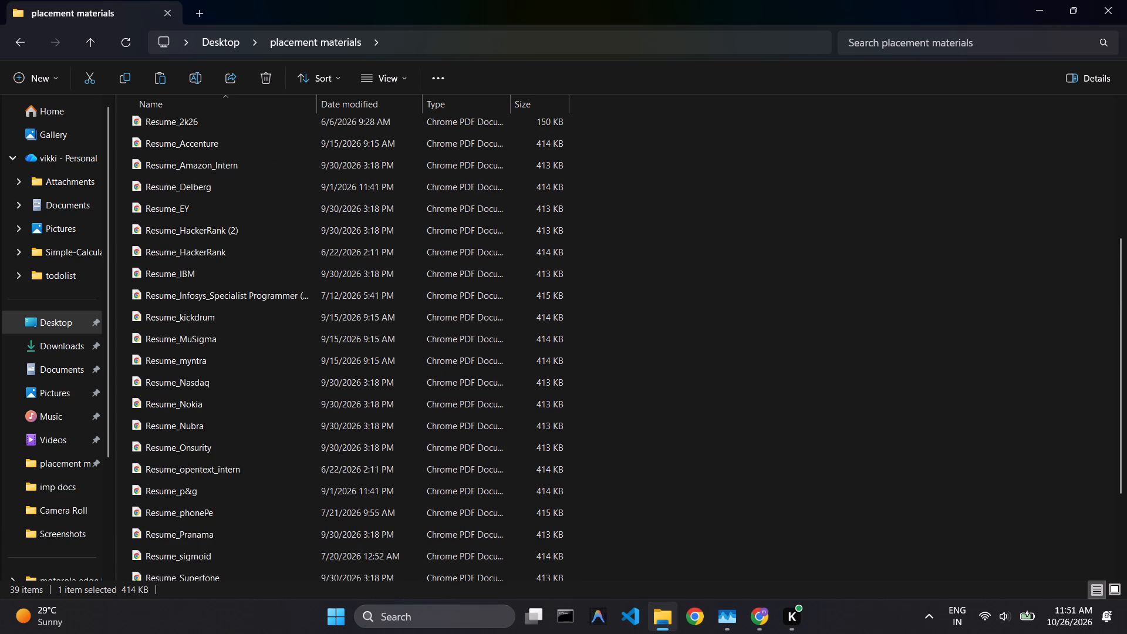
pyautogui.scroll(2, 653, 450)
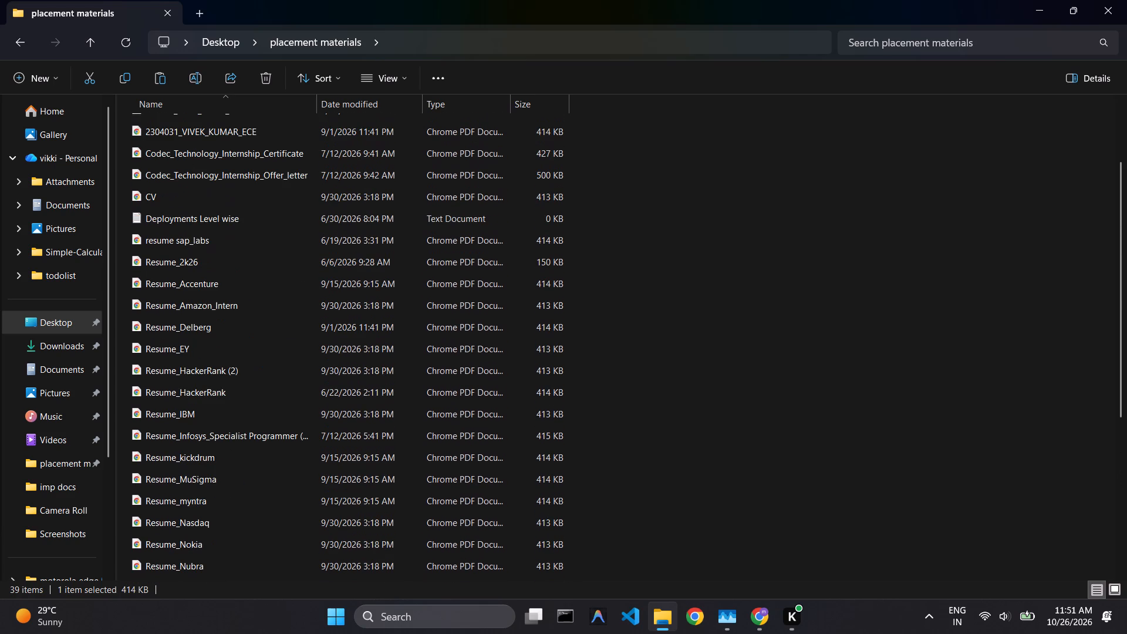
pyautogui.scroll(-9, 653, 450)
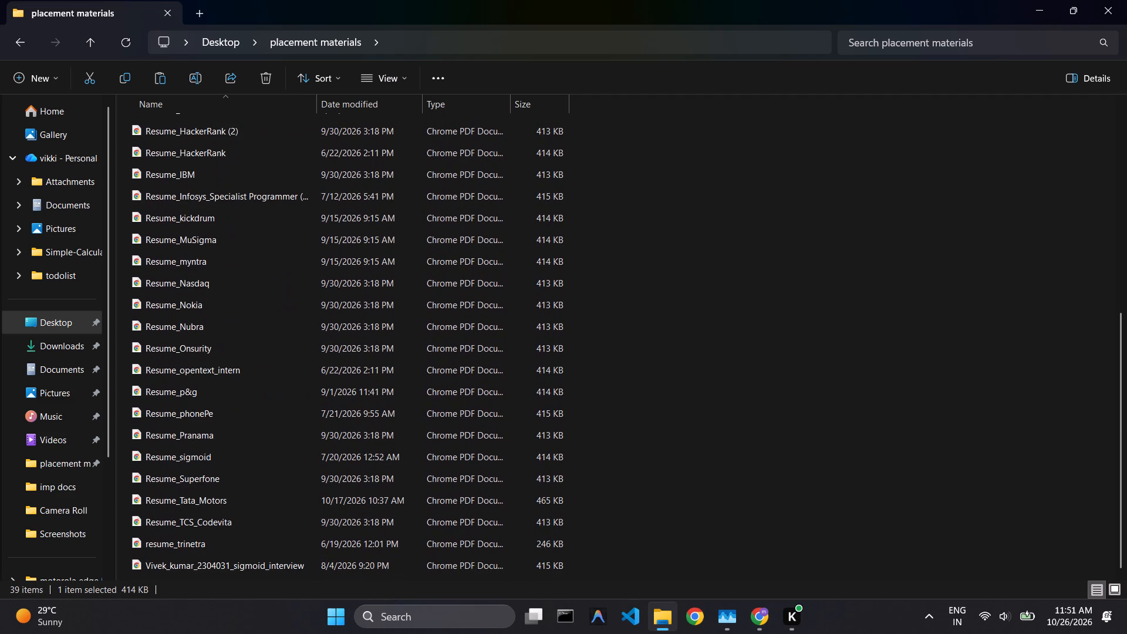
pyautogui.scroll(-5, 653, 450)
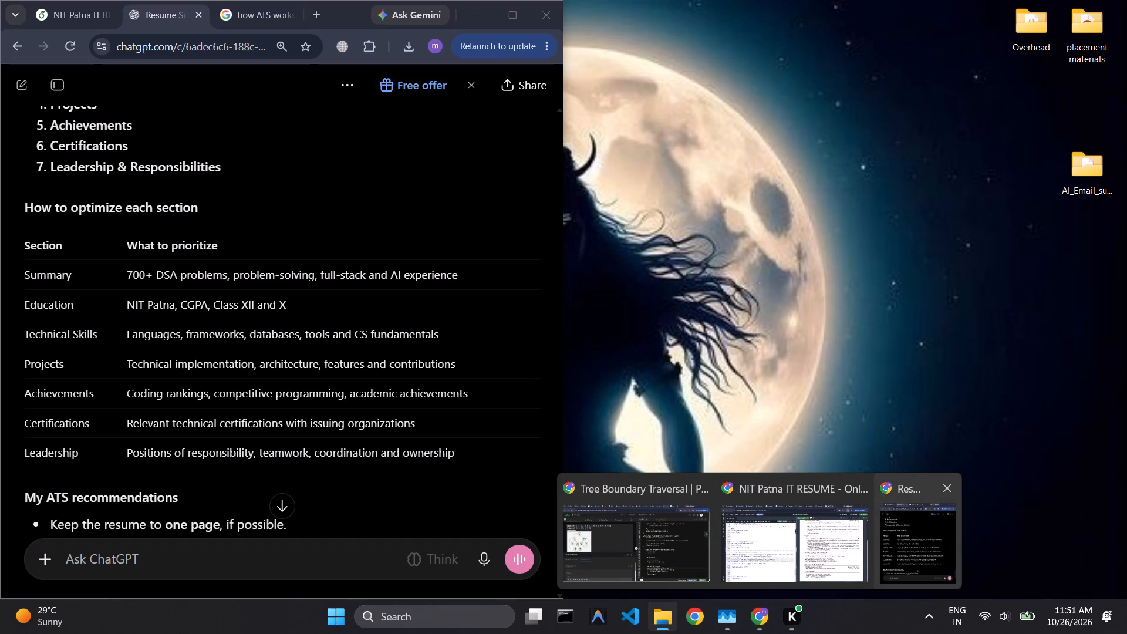
# Switch back to the NIT Patna IT RESUME project in Overleaf, dismiss the recent downloads list and view the resume preview.
pyautogui.click(797, 551)
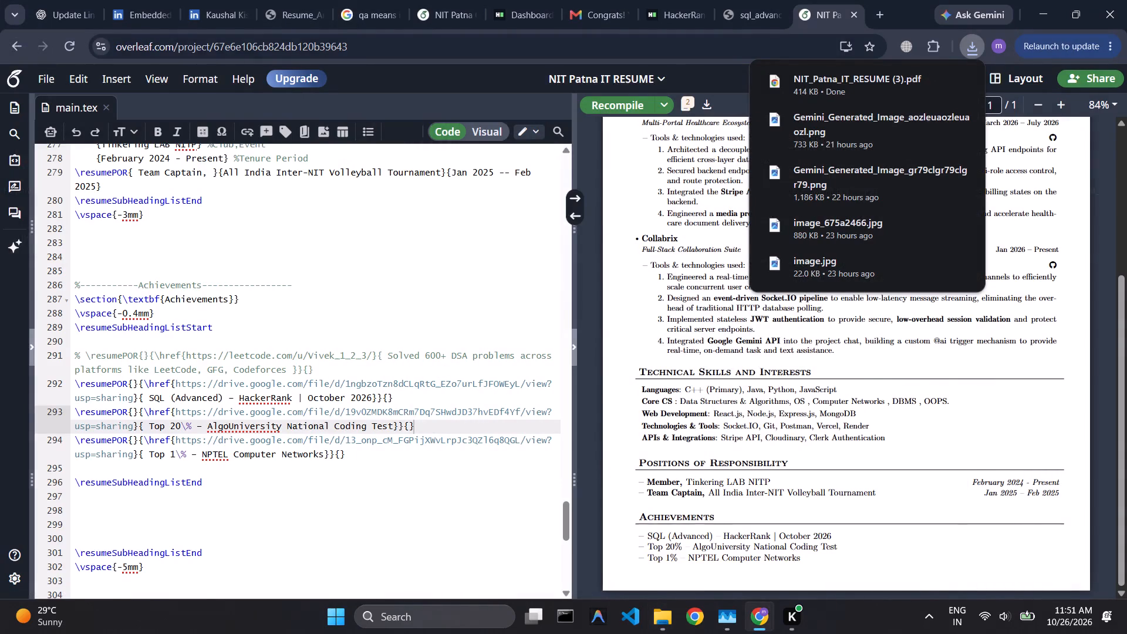
pyautogui.click(959, 427)
pyautogui.scroll(4, 959, 427)
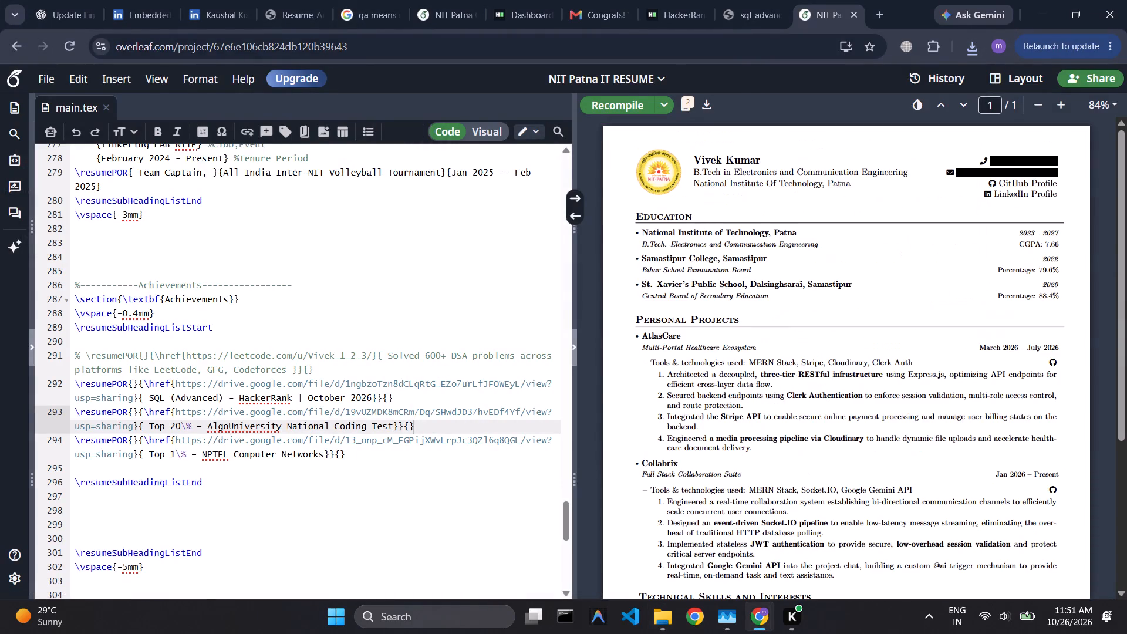